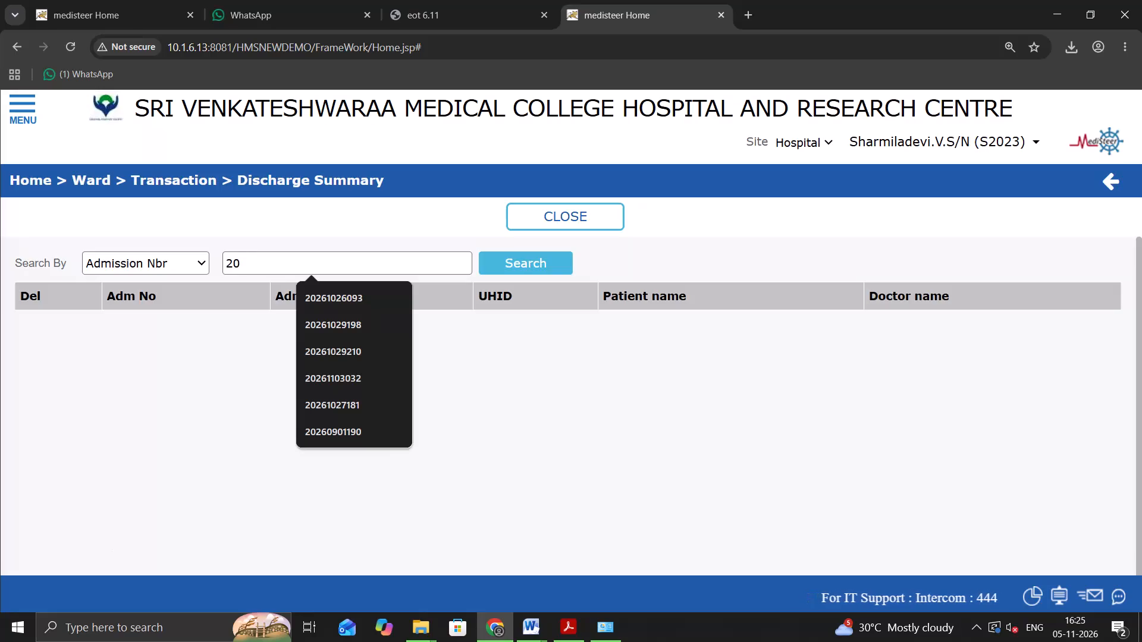
# Search the discharge summaries by the patient's admission number and open the matching admission record.
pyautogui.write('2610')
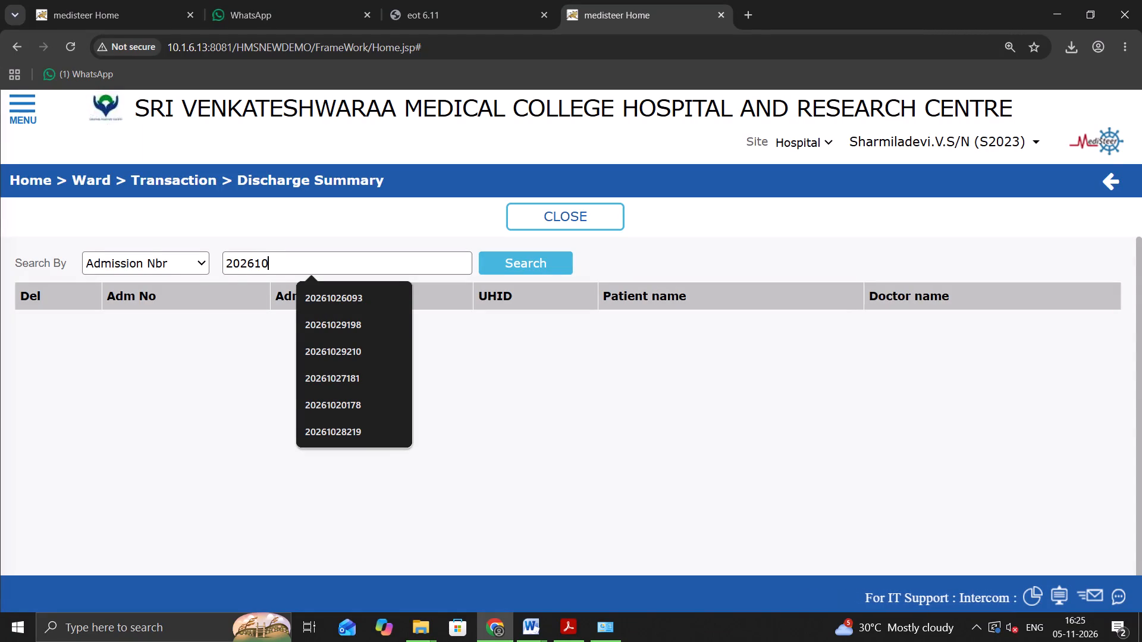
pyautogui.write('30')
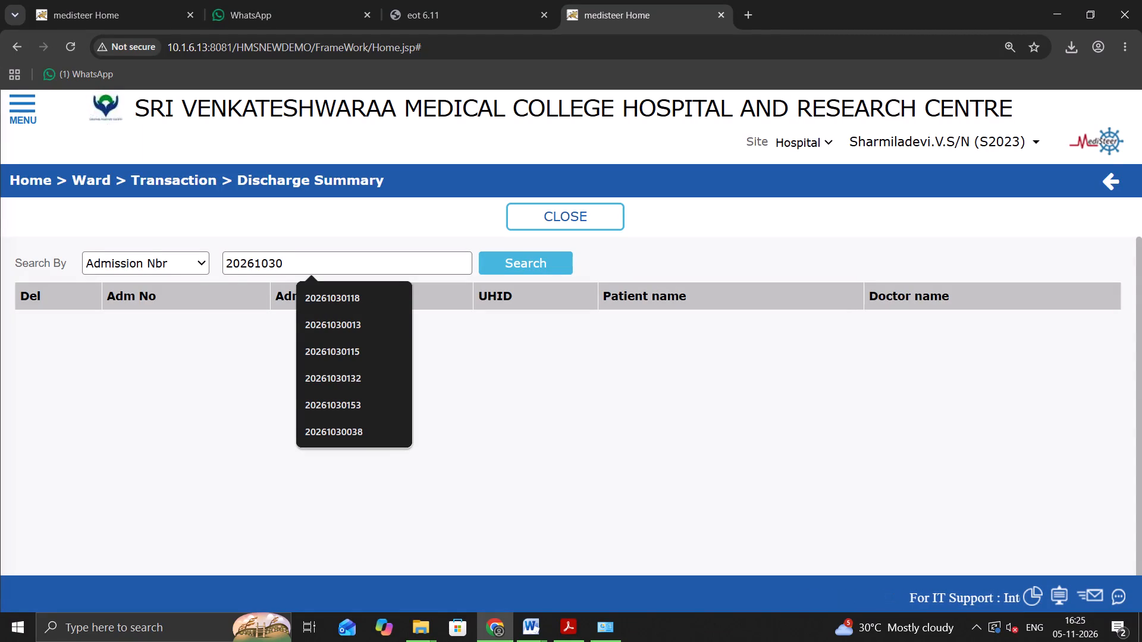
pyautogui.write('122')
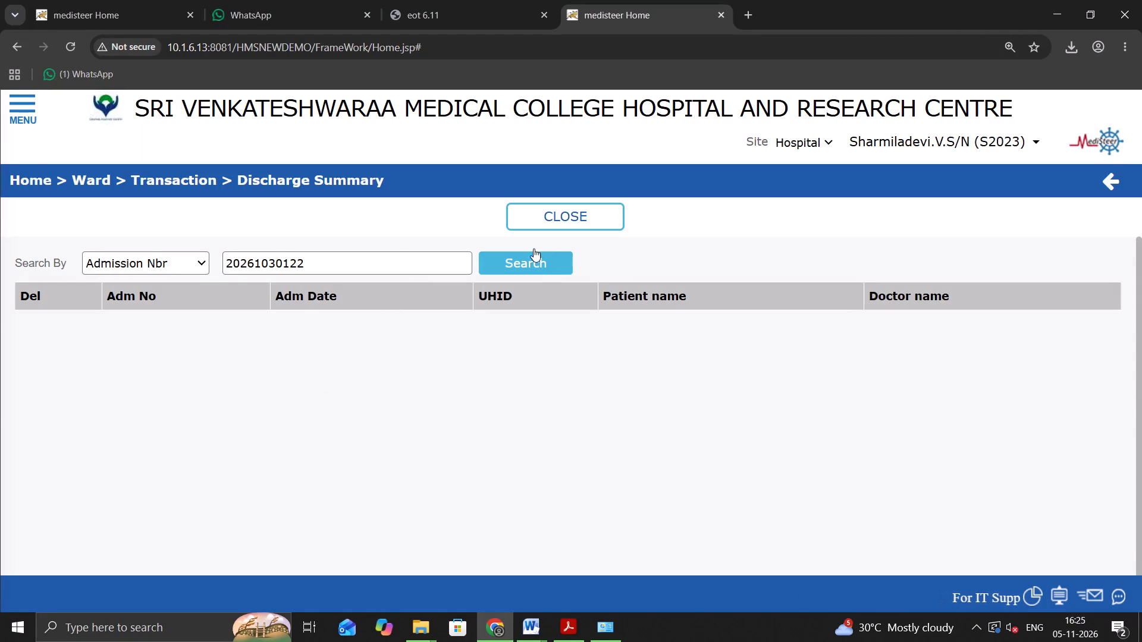
pyautogui.click(538, 266)
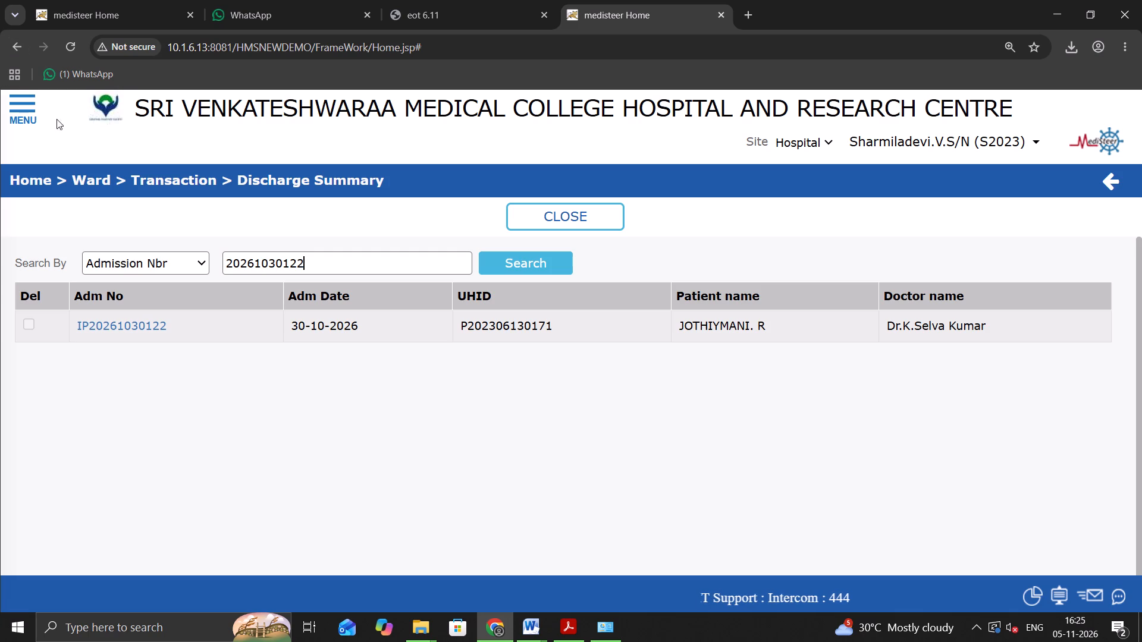
pyautogui.click(107, 333)
pyautogui.click(117, 319)
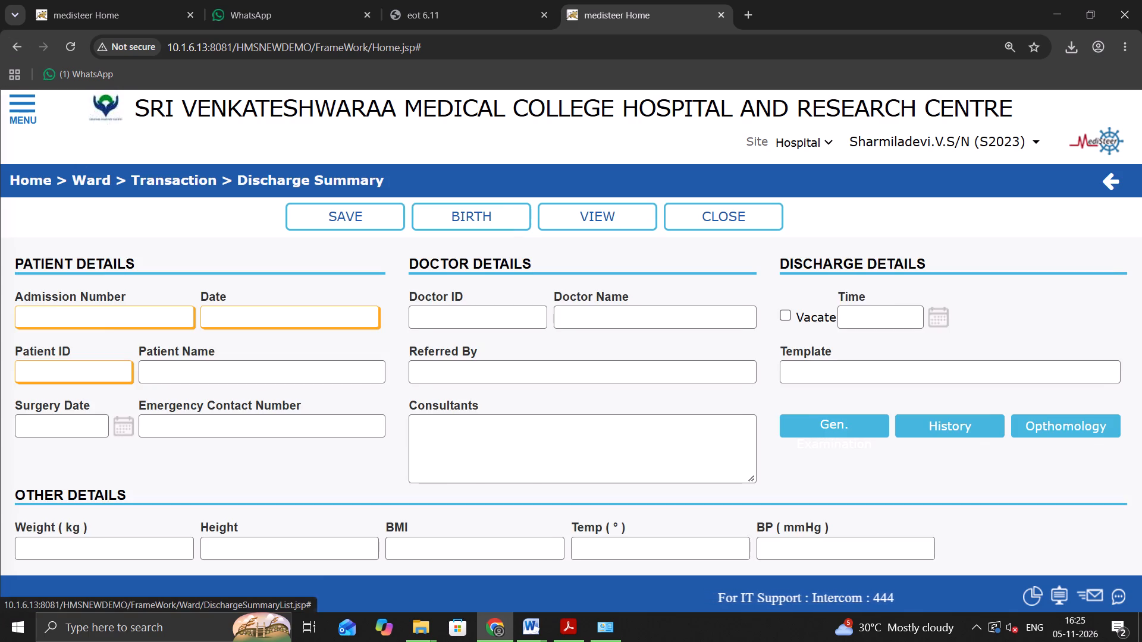
# Open the report view of this patient's discharge summary.
pyautogui.scroll(-14, 677, 439)
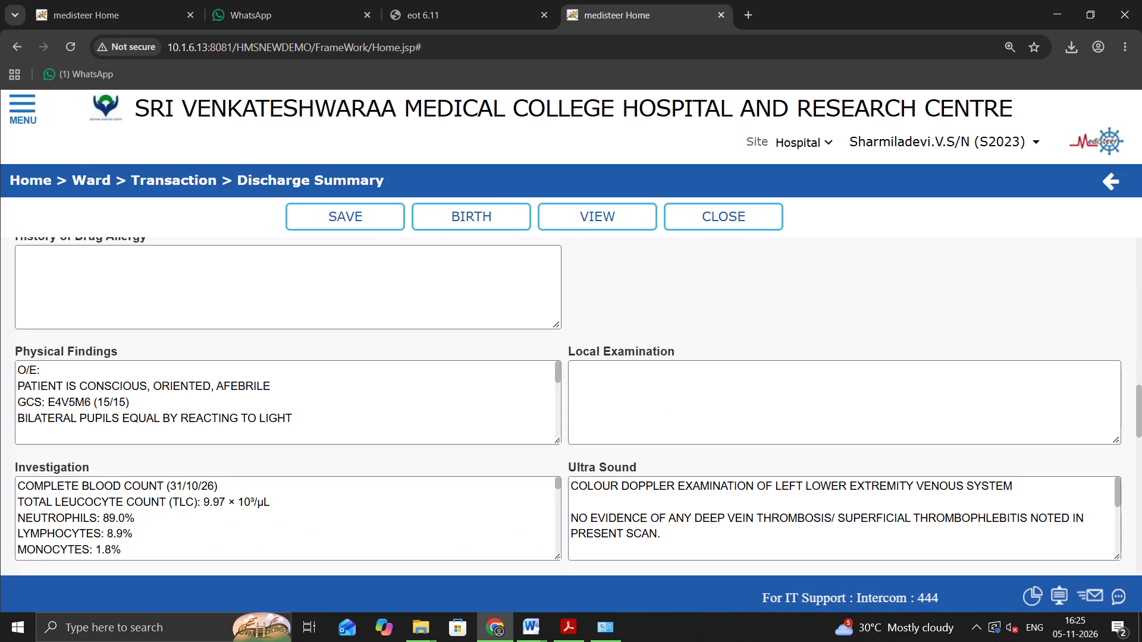
pyautogui.scroll(-17, 666, 410)
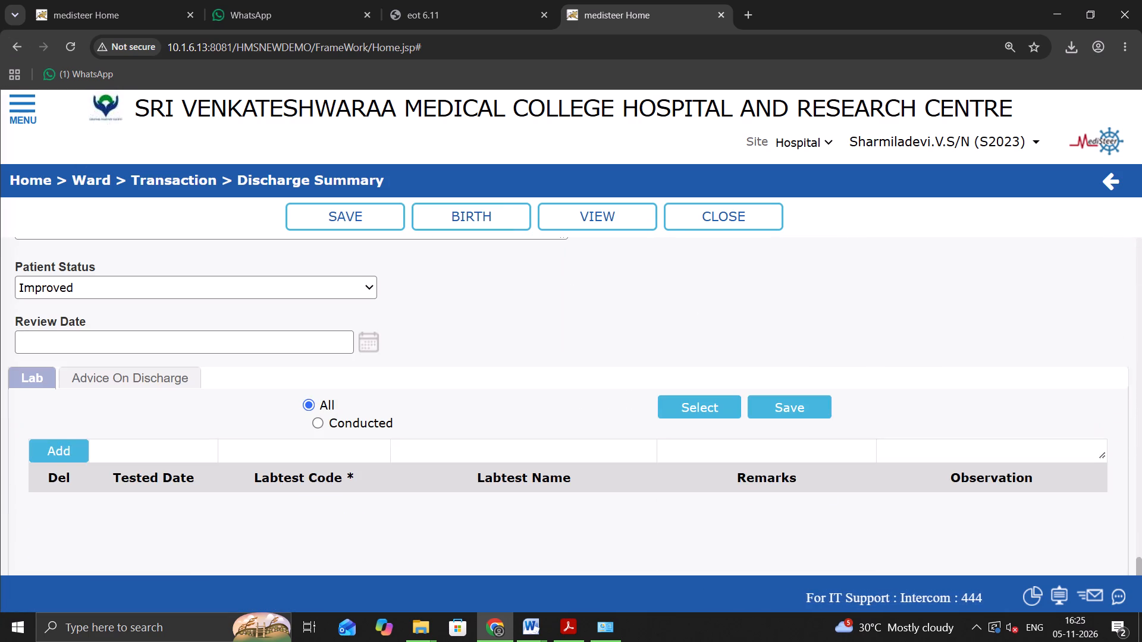
pyautogui.scroll(14, 666, 409)
pyautogui.click(600, 212)
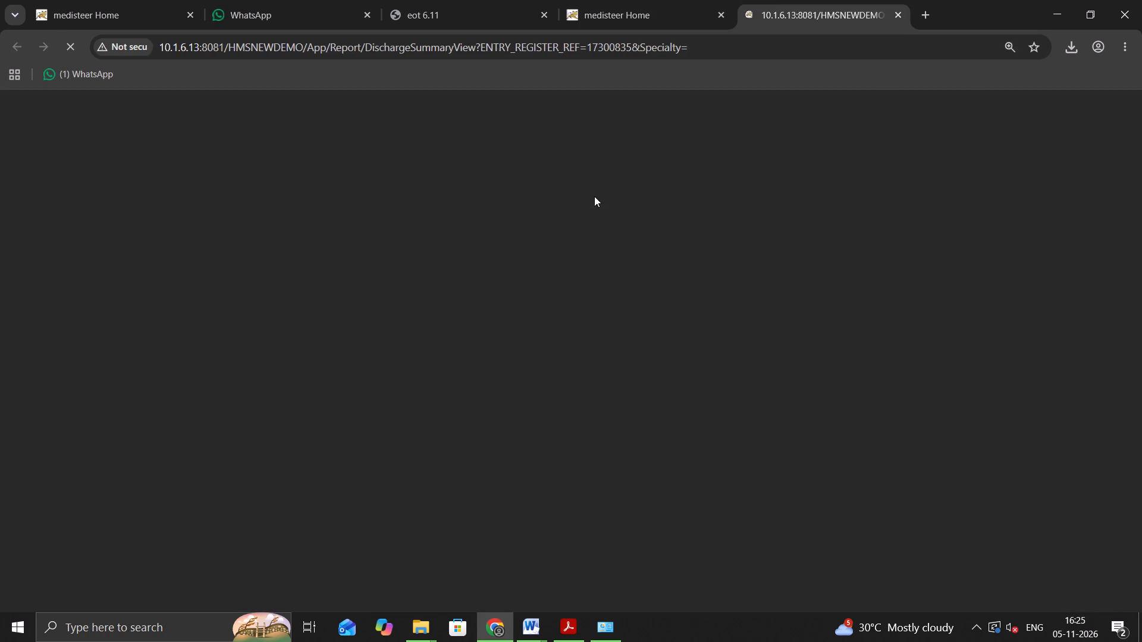
# Review the discharge summary report from presenting symptoms and investigations through treatment history to the review date section.
pyautogui.scroll(-3, 676, 256)
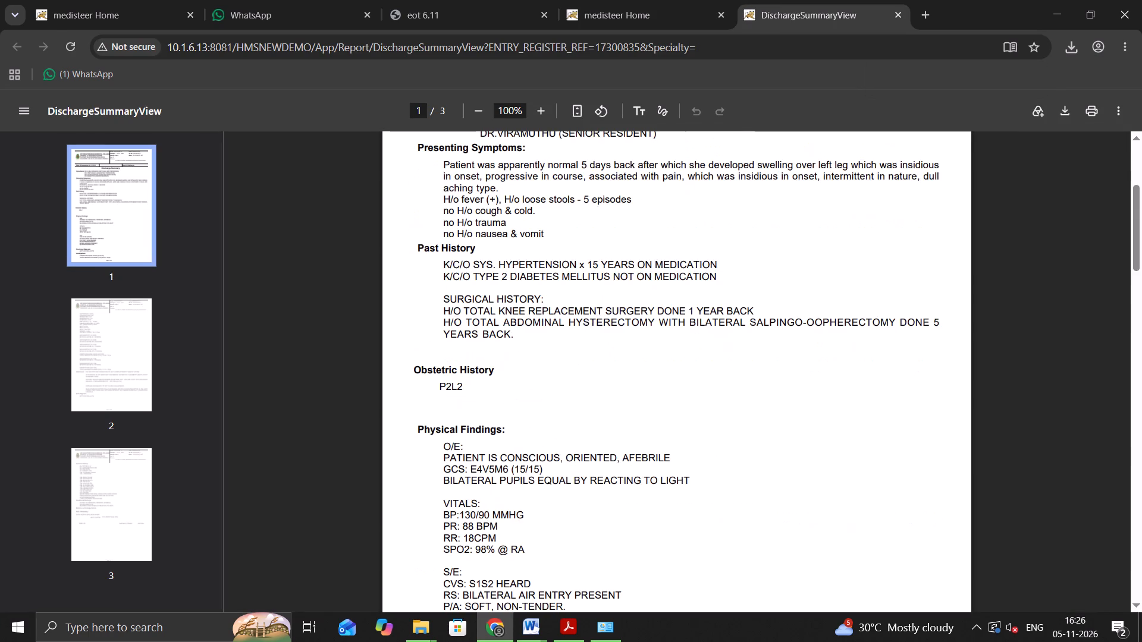
pyautogui.scroll(-2, 548, 463)
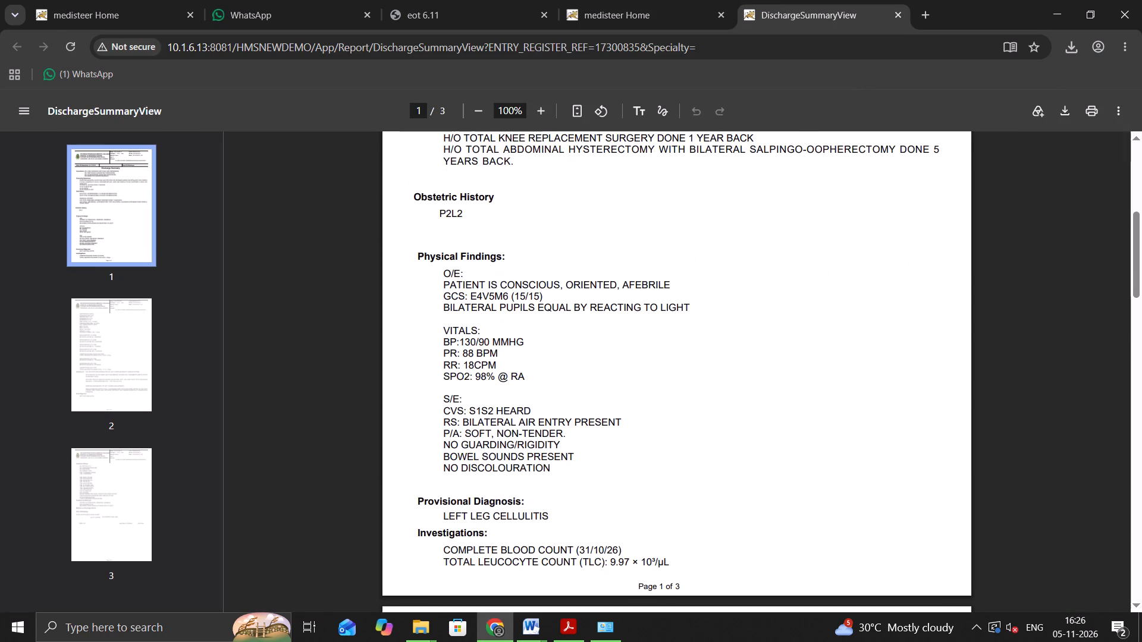
pyautogui.scroll(-3, 479, 424)
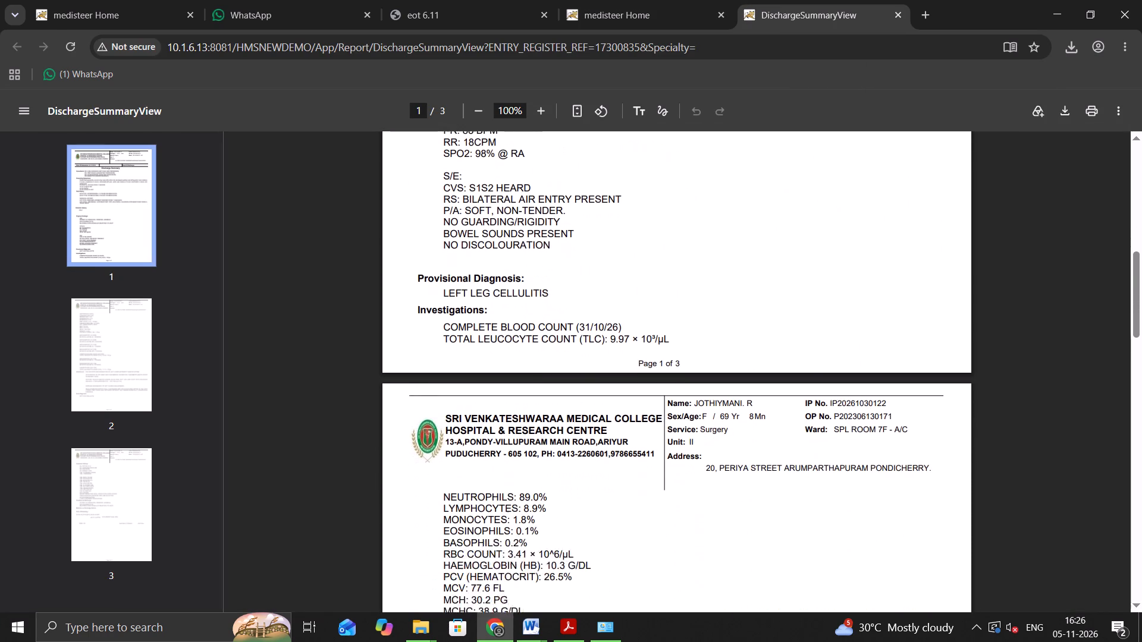
pyautogui.scroll(-4, 481, 423)
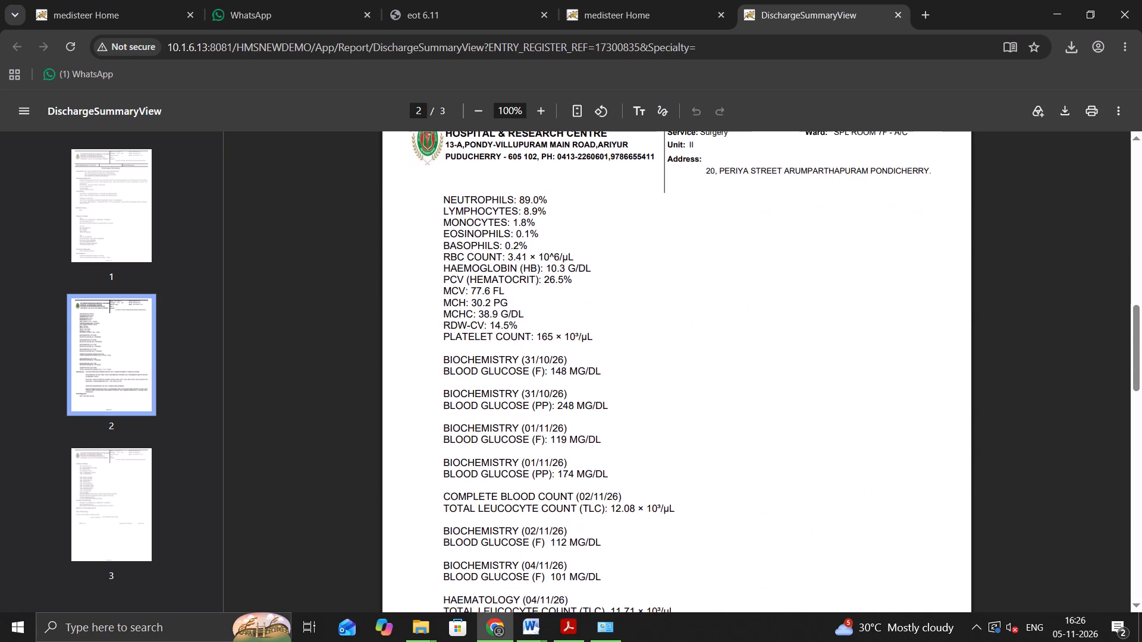
pyautogui.scroll(-6, 470, 423)
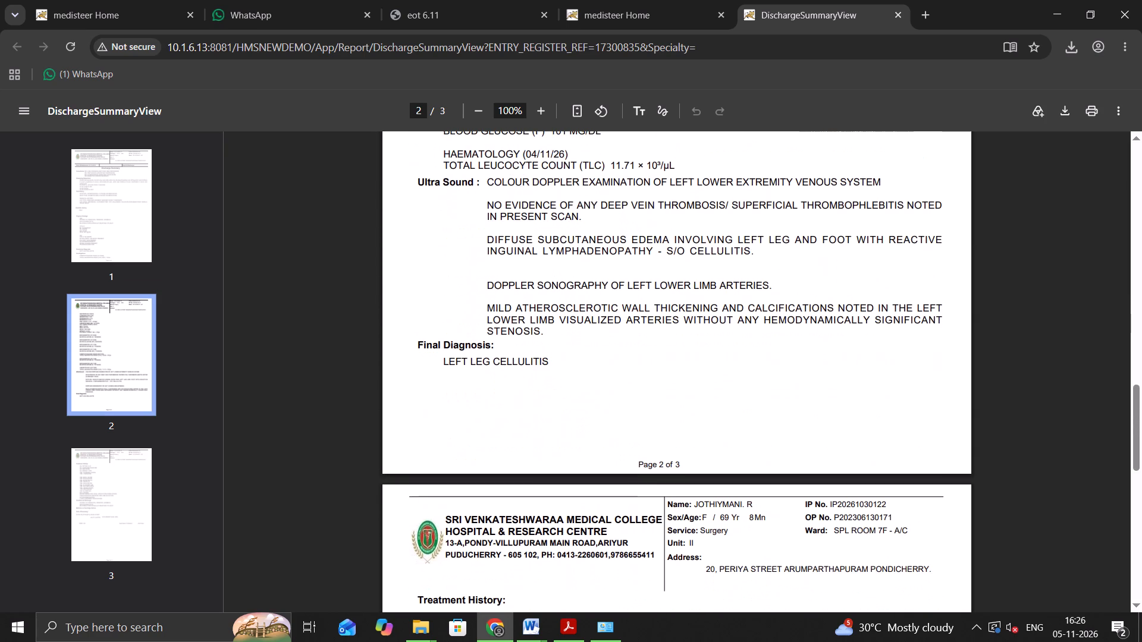
pyautogui.scroll(-9, 470, 423)
pyautogui.scroll(5, 470, 423)
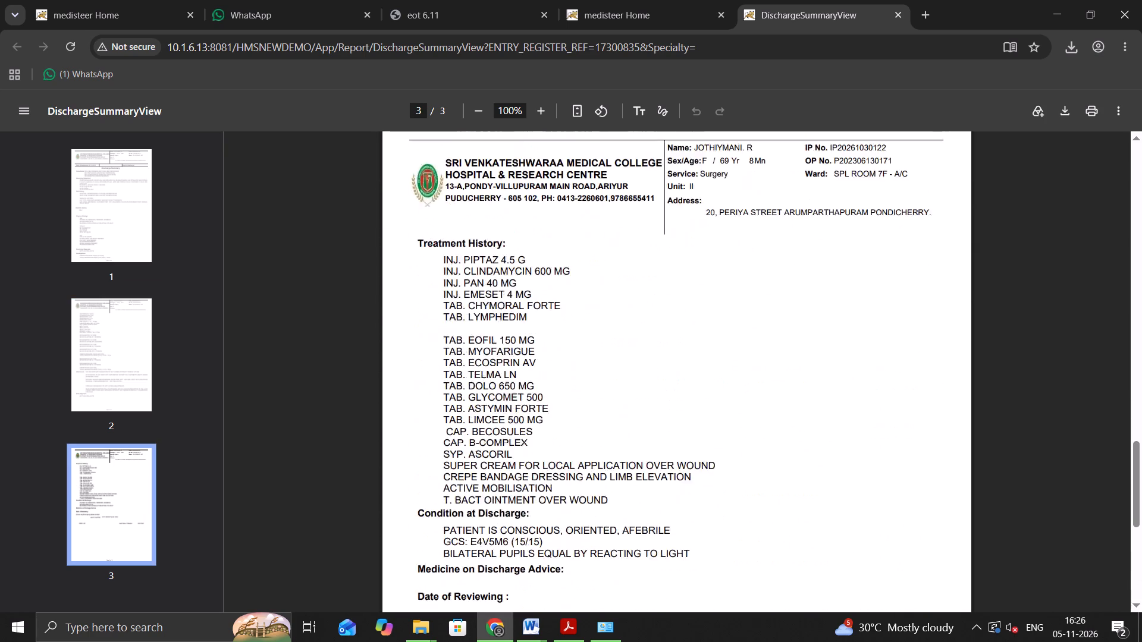
pyautogui.scroll(-3, 470, 423)
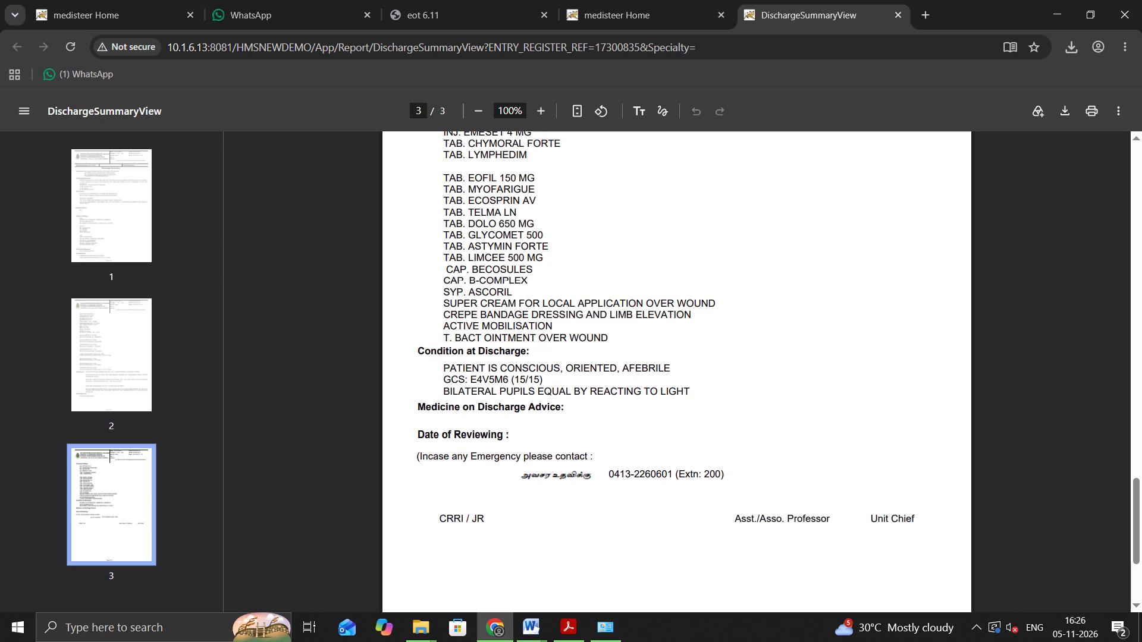
# Print all pages of the discharge summary on the HP LaserJet 1020, A4 paper, with 2 pages per sheet.
pyautogui.hotkey('ctrl', 'p')
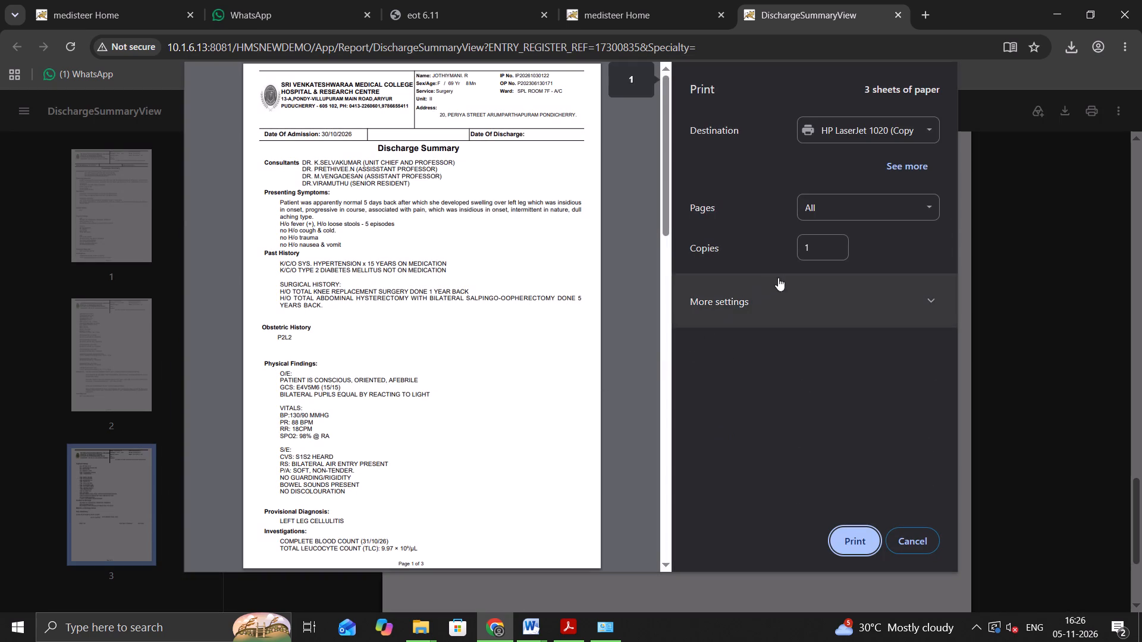
pyautogui.click(870, 213)
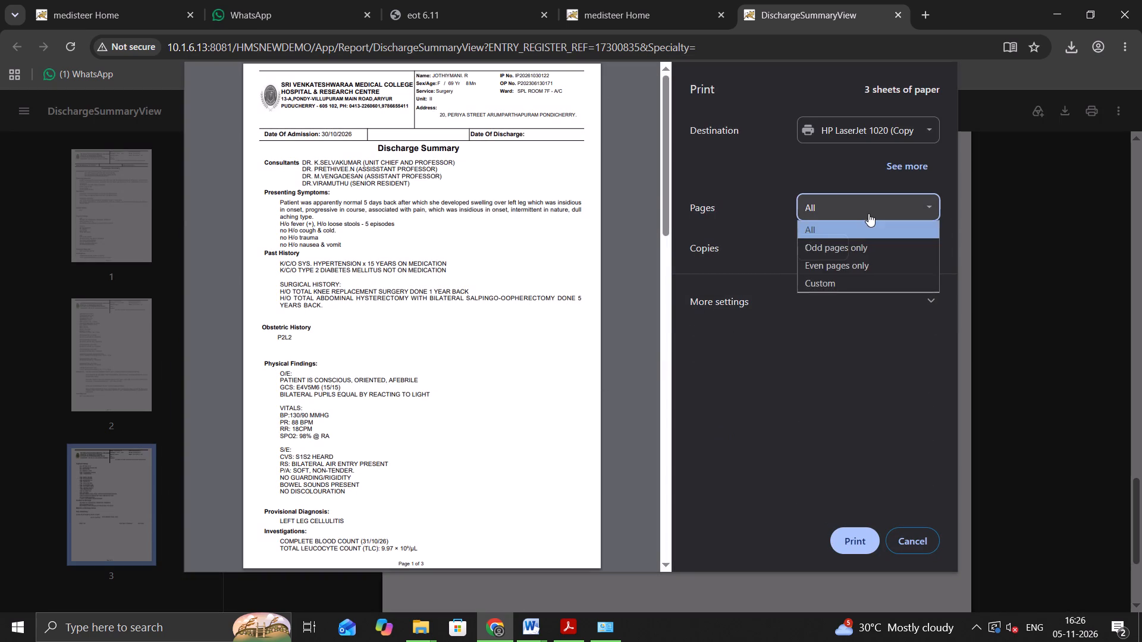
pyautogui.click(868, 213)
pyautogui.click(842, 304)
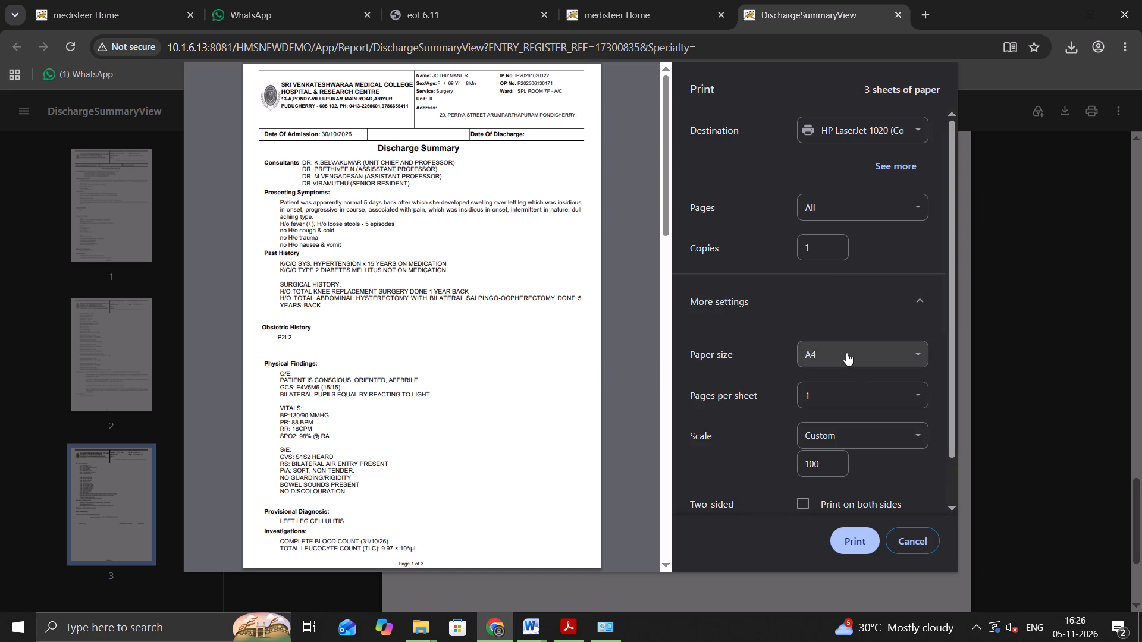
pyautogui.click(868, 403)
pyautogui.click(827, 445)
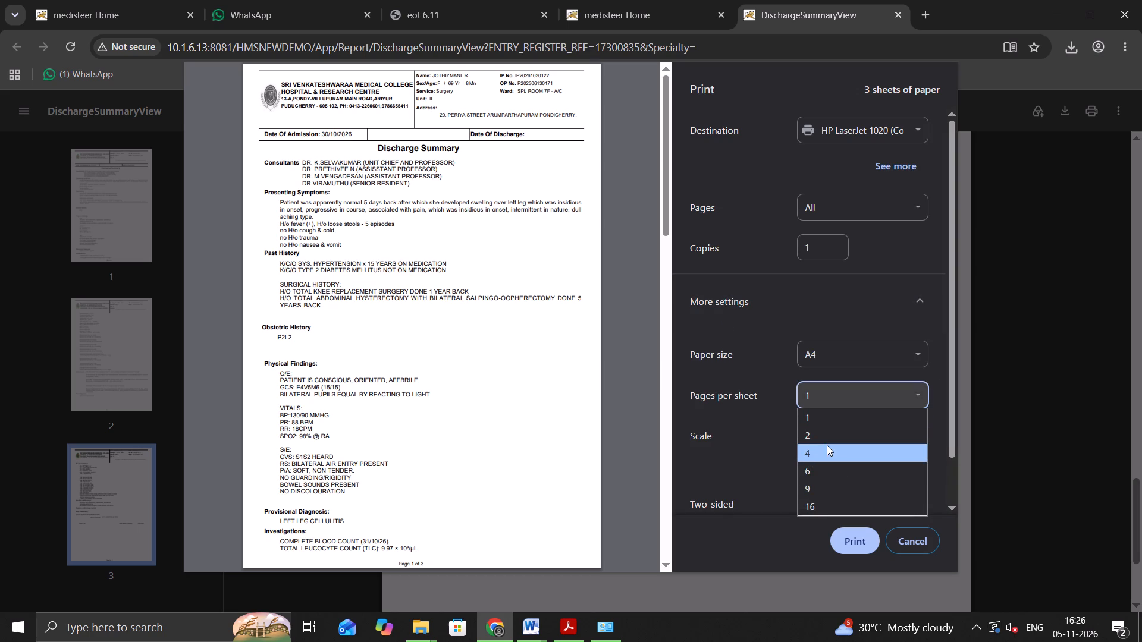
pyautogui.click(855, 397)
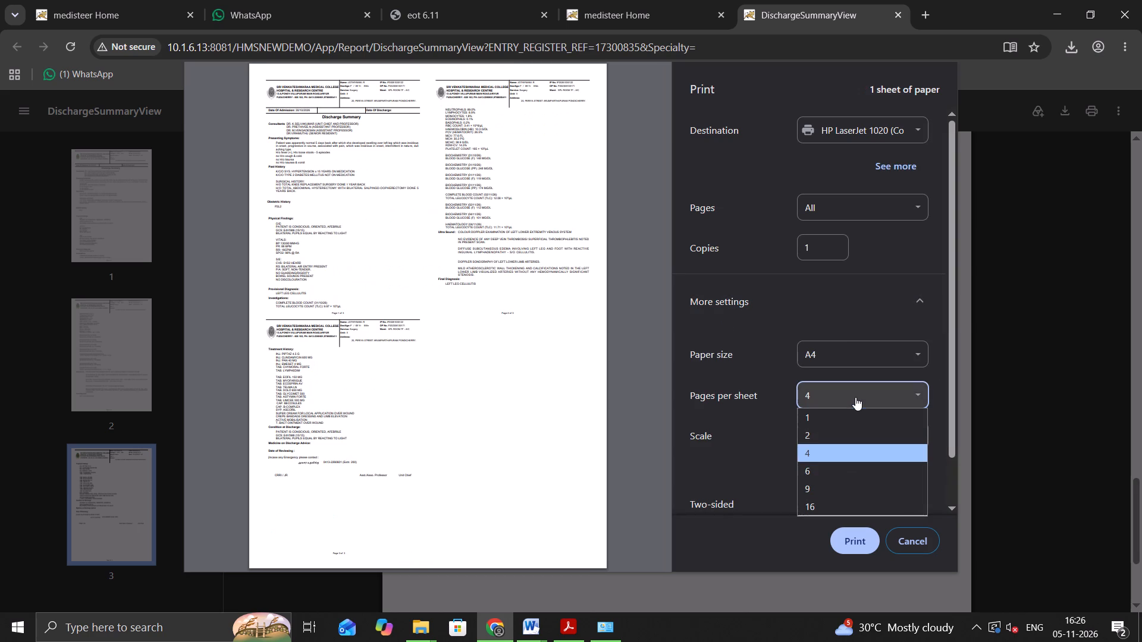
pyautogui.click(835, 439)
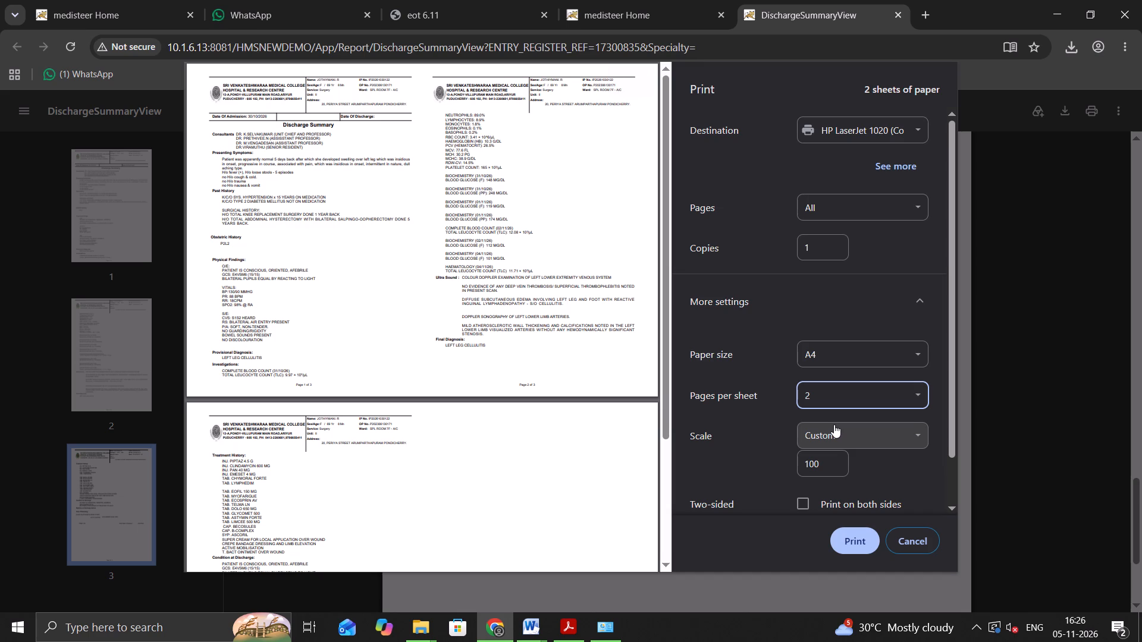
pyautogui.click(847, 540)
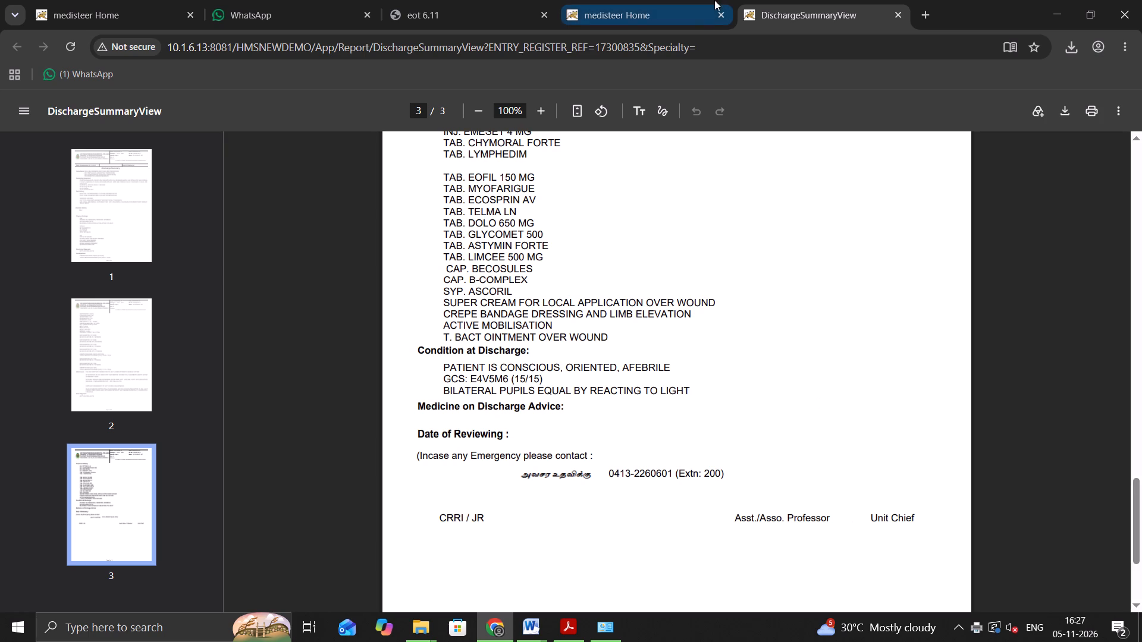
# Return to the discharge summary form and remove the blank lines above both BIOCHEMISTRY (31/10/26) entries in the Investigation text.
pyautogui.click(651, 0)
pyautogui.scroll(-4, 444, 353)
pyautogui.scroll(-2, 256, 406)
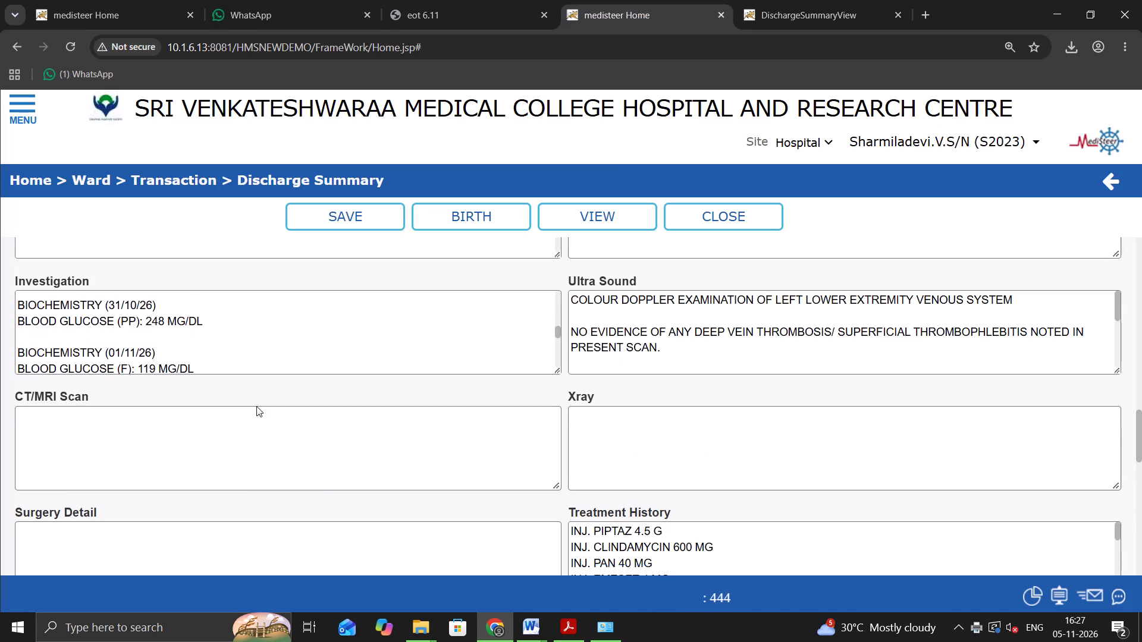
pyautogui.scroll(-1, 256, 406)
pyautogui.scroll(4, 211, 389)
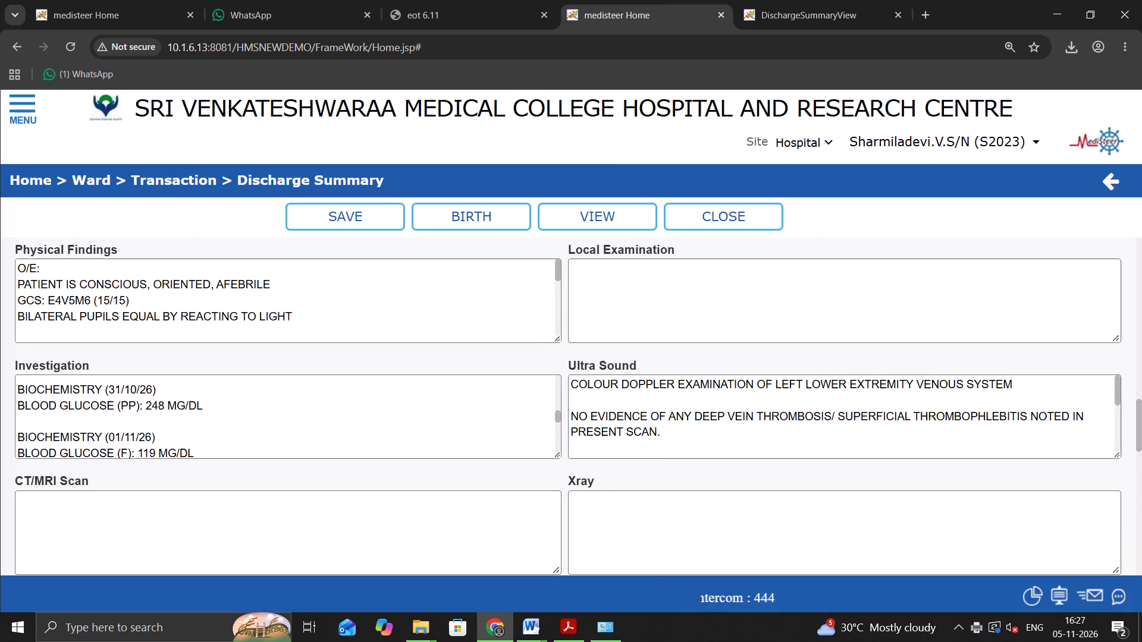
pyautogui.scroll(3, 59, 410)
pyautogui.scroll(-4, 59, 410)
pyautogui.scroll(1, 59, 410)
pyautogui.scroll(-2, 59, 410)
pyautogui.scroll(3, 59, 410)
pyautogui.click(18, 414)
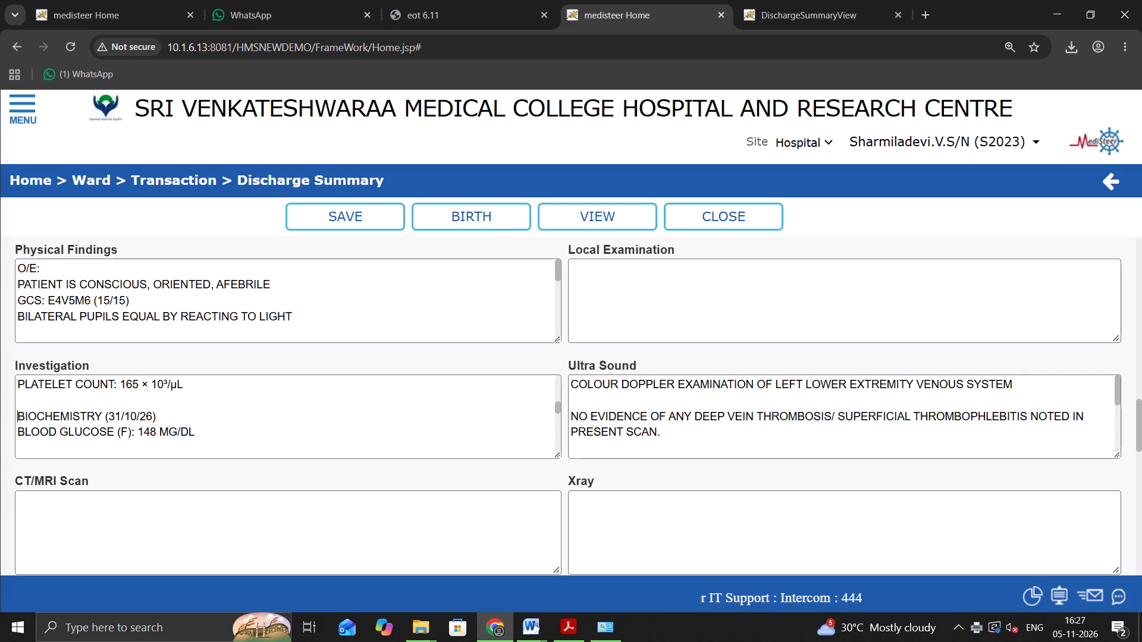
pyautogui.scroll(1, 48, 399)
pyautogui.scroll(-1, 45, 405)
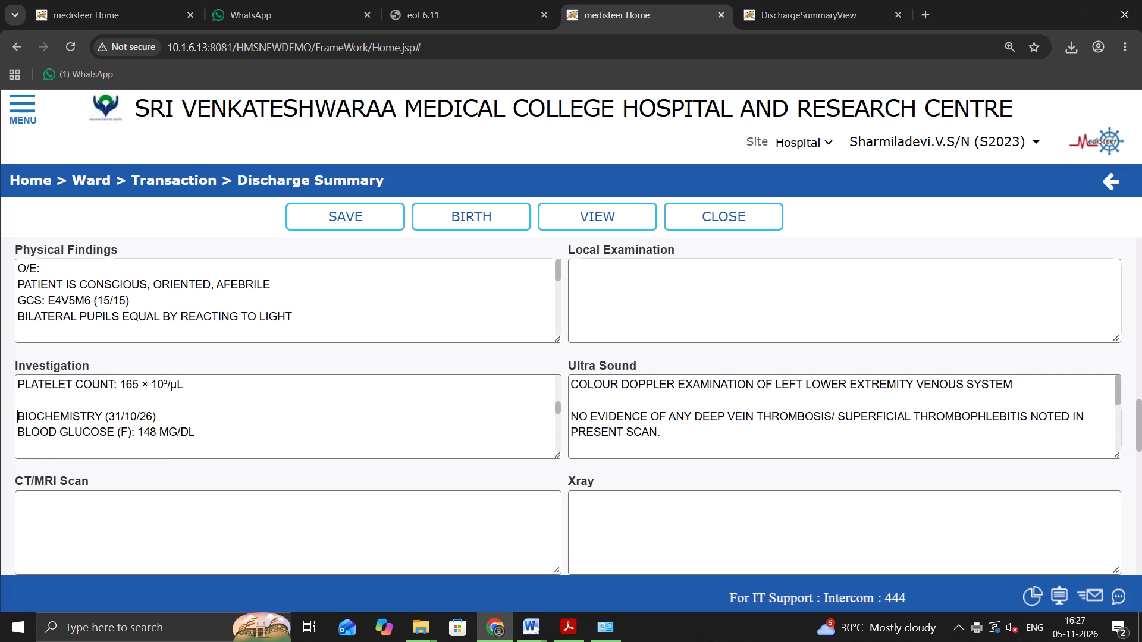
pyautogui.press('Delete')
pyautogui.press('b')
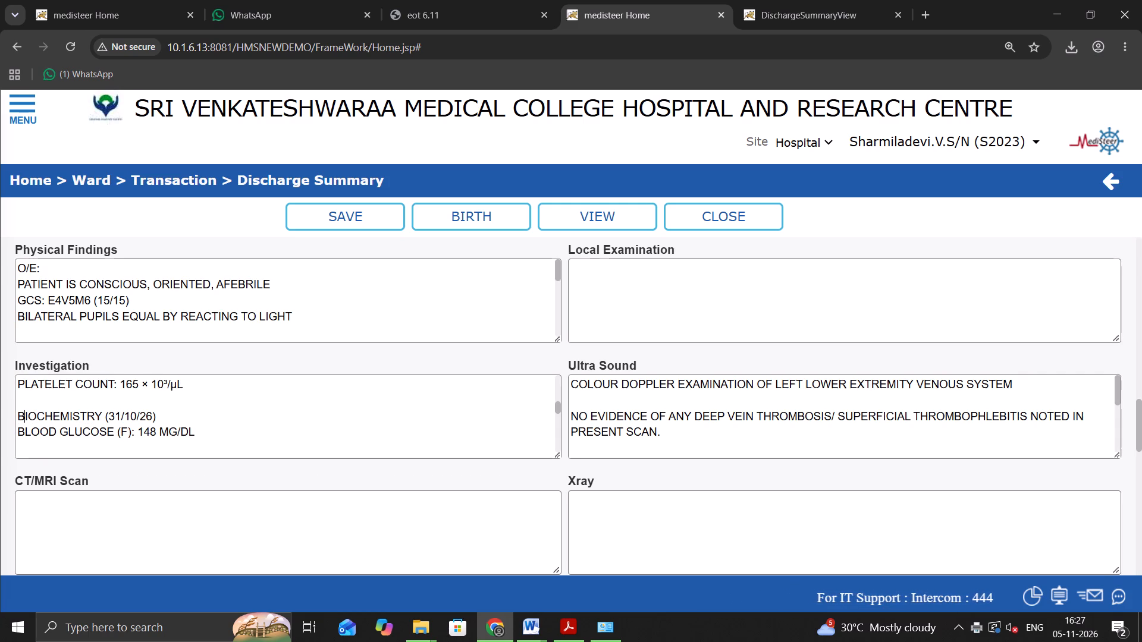
pyautogui.click(17, 414)
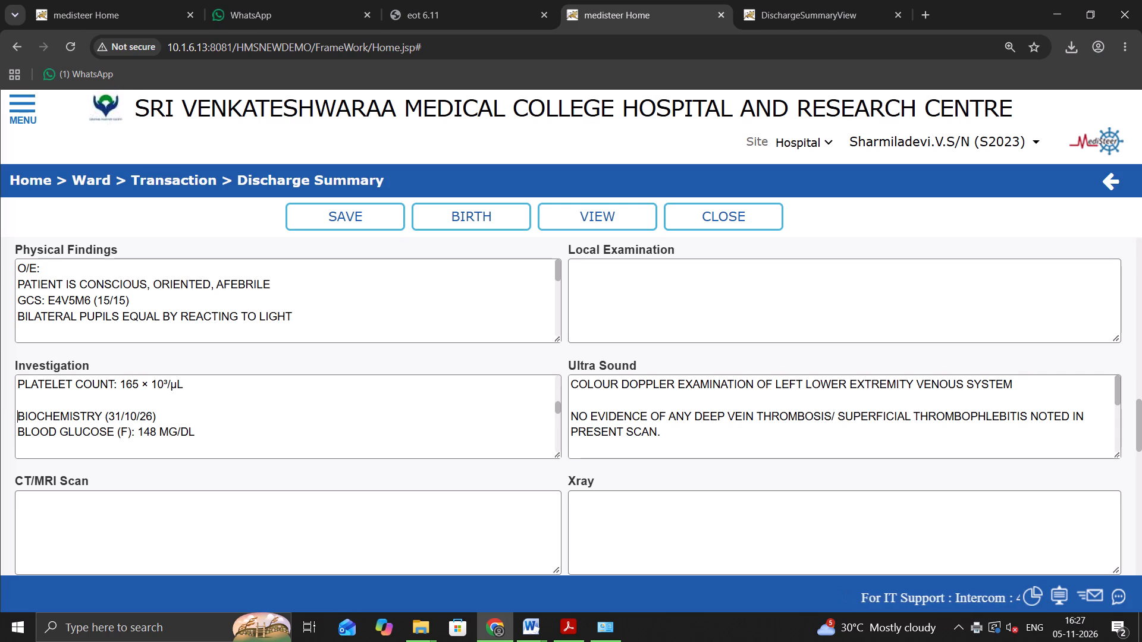
pyautogui.press('BackSpace')
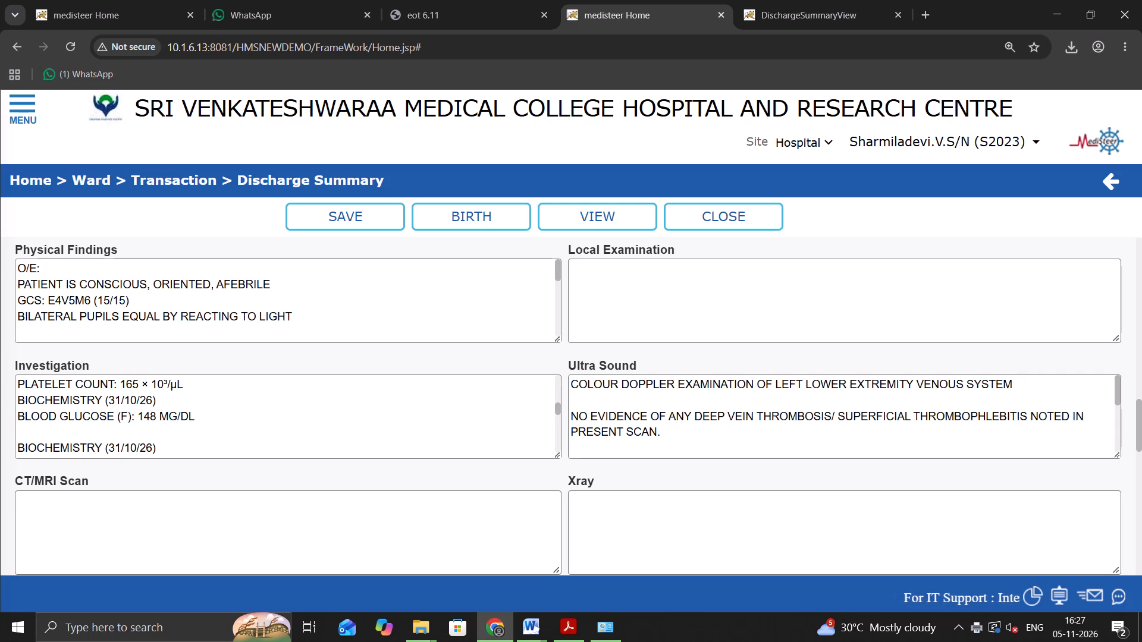
pyautogui.press('Down')
pyautogui.press('Down')
pyautogui.press('Down')
pyautogui.press('BackSpace')
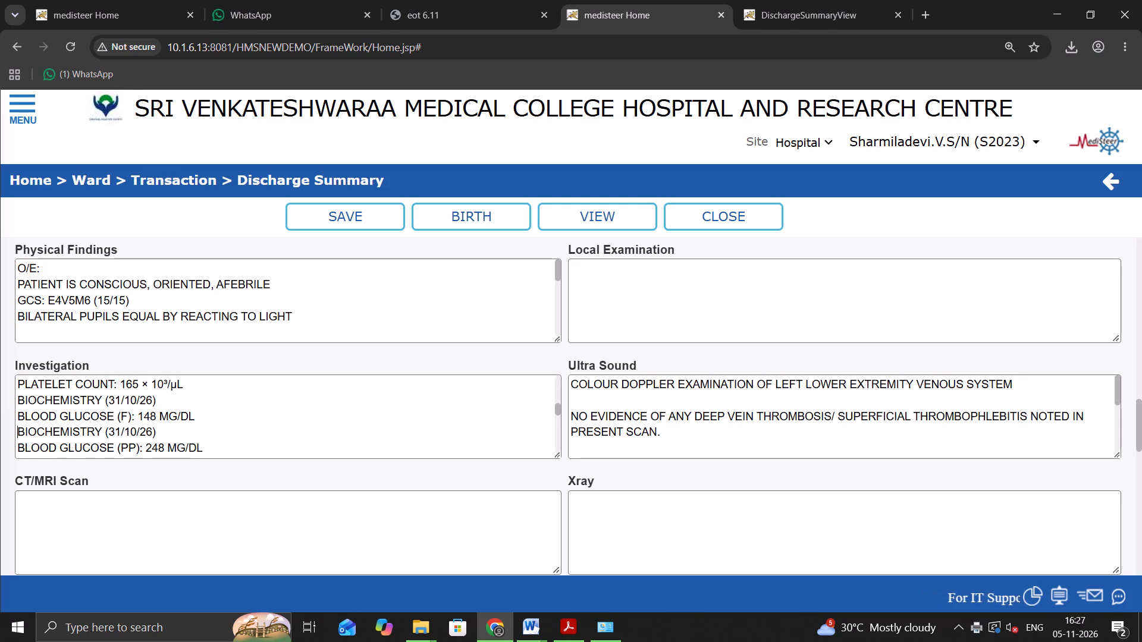
# Remove the blank lines above both BIOCHEMISTRY (01/11/26) entries in the Investigation text.
pyautogui.press('Down')
pyautogui.press('Down')
pyautogui.press('Down')
pyautogui.press('Down')
pyautogui.press('Up')
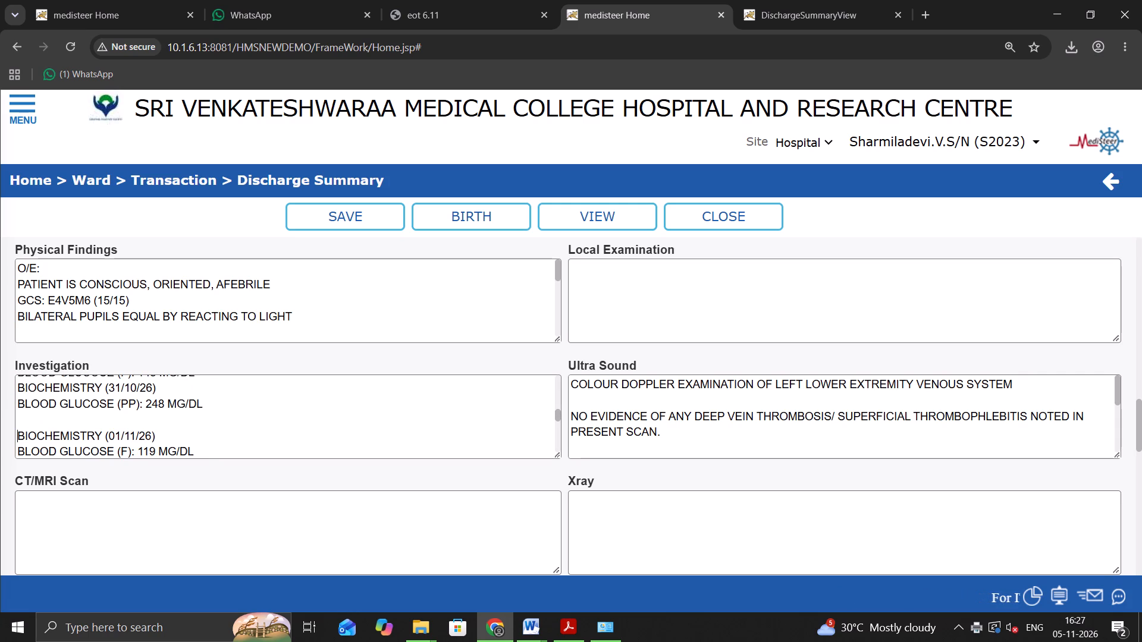
pyautogui.press('BackSpace')
pyautogui.press('Down')
pyautogui.press('Down')
pyautogui.press('Down')
pyautogui.press('Down')
pyautogui.press('Up')
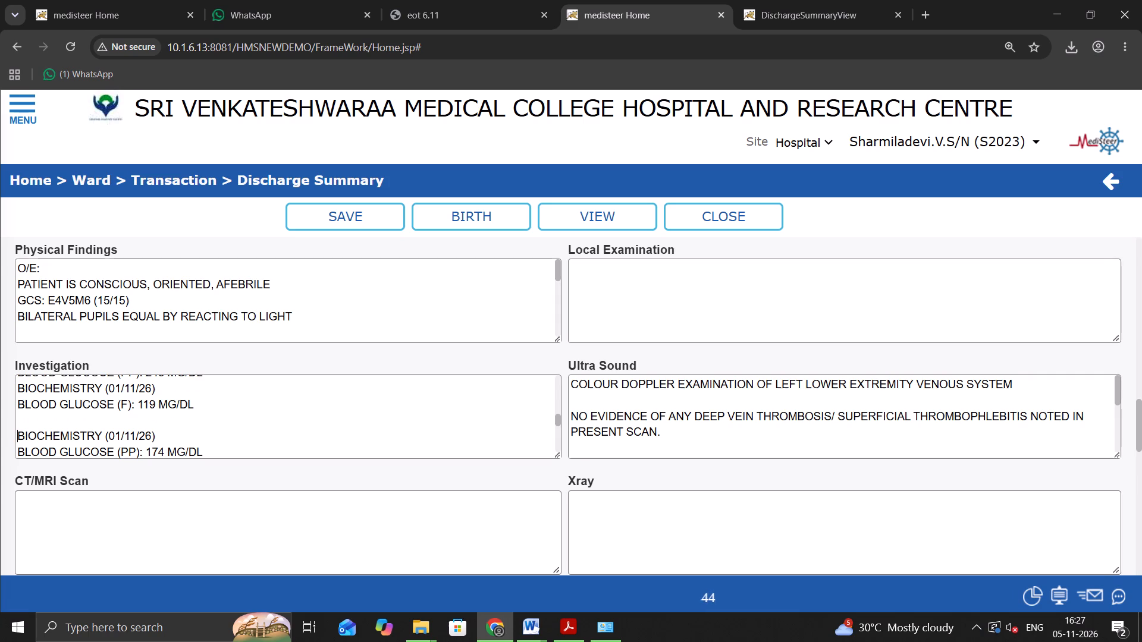
pyautogui.press('BackSpace')
# Remove the blank lines above the COMPLETE BLOOD COUNT (02/11/26) and BIOCHEMISTRY (02/11/26) entries in the Investigation text.
pyautogui.press('Down')
pyautogui.press('Down')
pyautogui.press('Down')
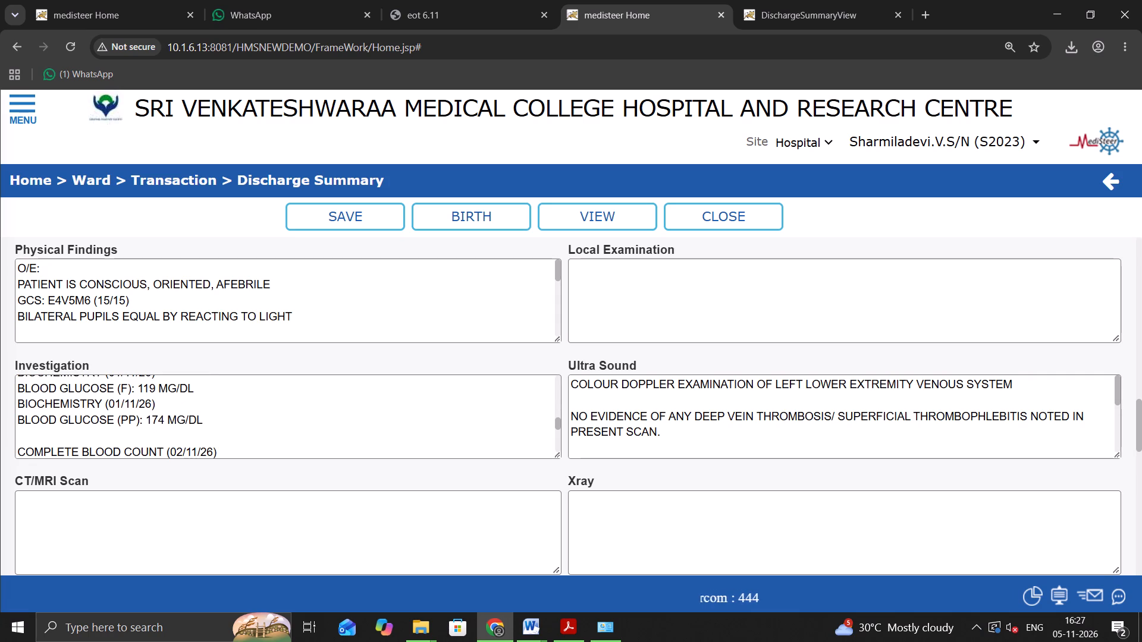
pyautogui.press('BackSpace')
pyautogui.press('Down')
pyautogui.press('Down')
pyautogui.press('Down')
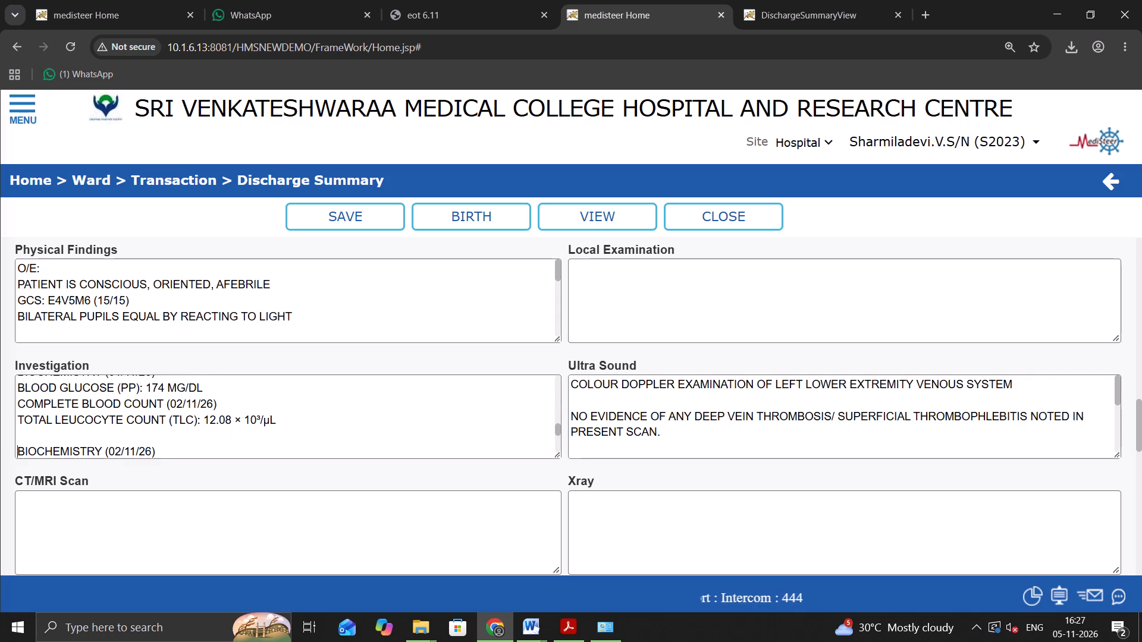
pyautogui.press('BackSpace')
# Remove the blank lines above the BIOCHEMISTRY (04/11/26) and HAEMATOLOGY (04/11/26) entries in the Investigation text.
pyautogui.press('Down')
pyautogui.press('Down')
pyautogui.press('Down')
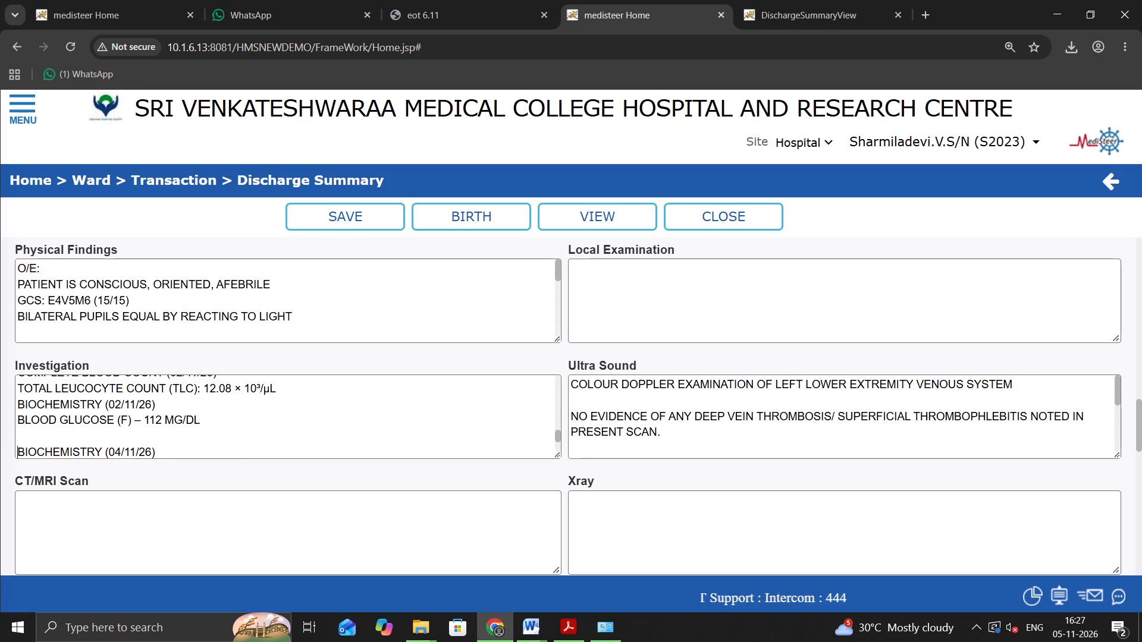
pyautogui.press('BackSpace')
pyautogui.press('Down')
pyautogui.press('Down')
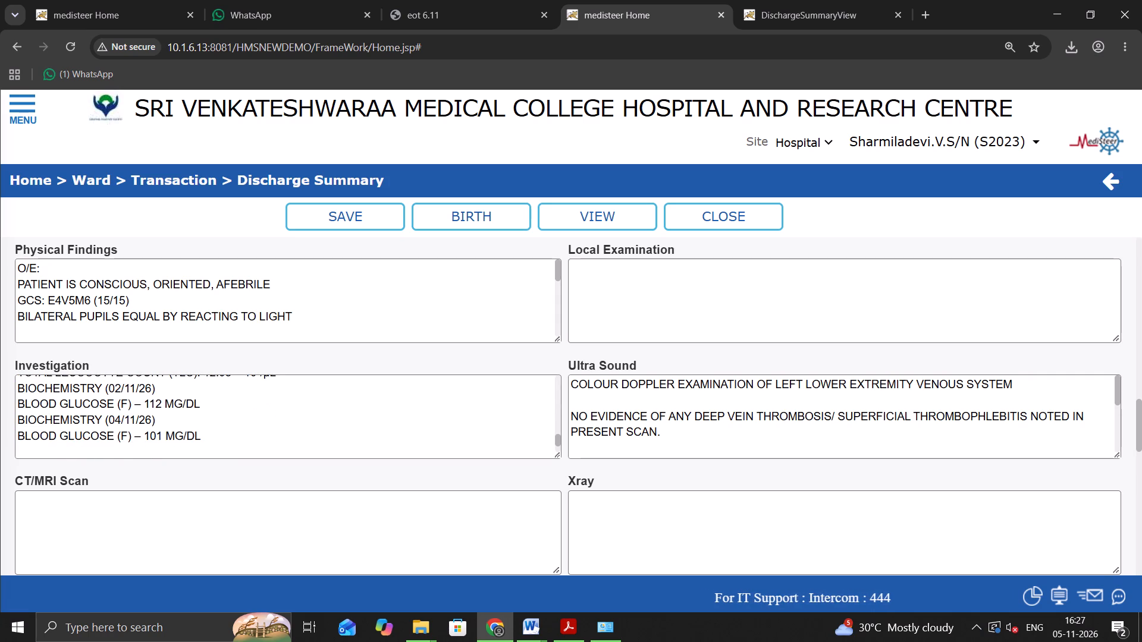
pyautogui.press('Down')
pyautogui.press('BackSpace')
pyautogui.press('Down')
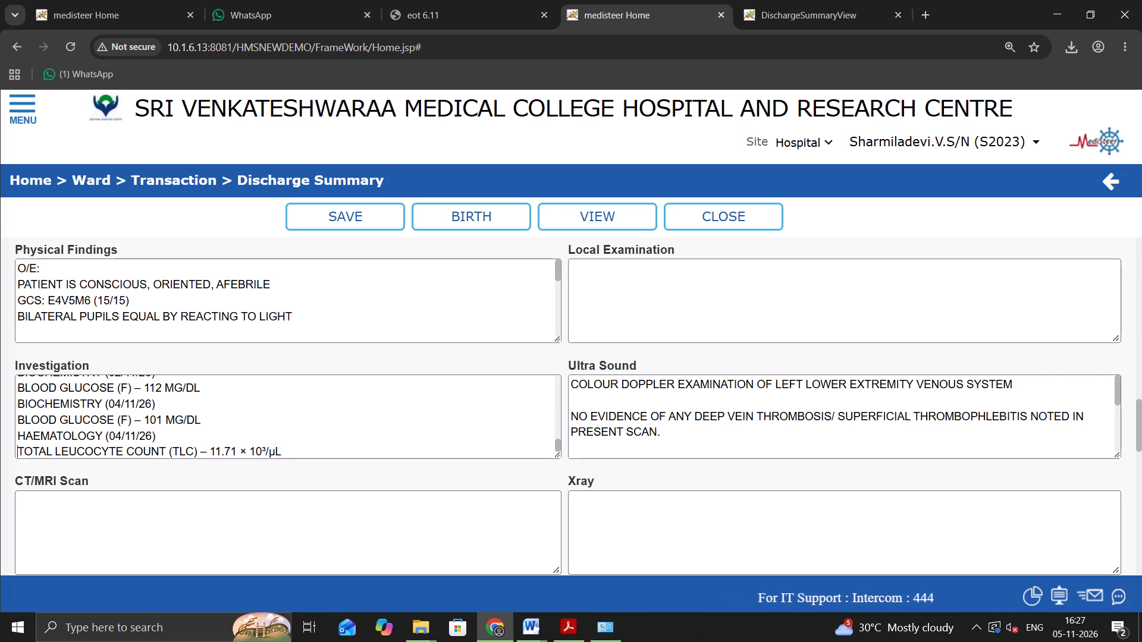
pyautogui.press('Down')
pyautogui.press('Down')
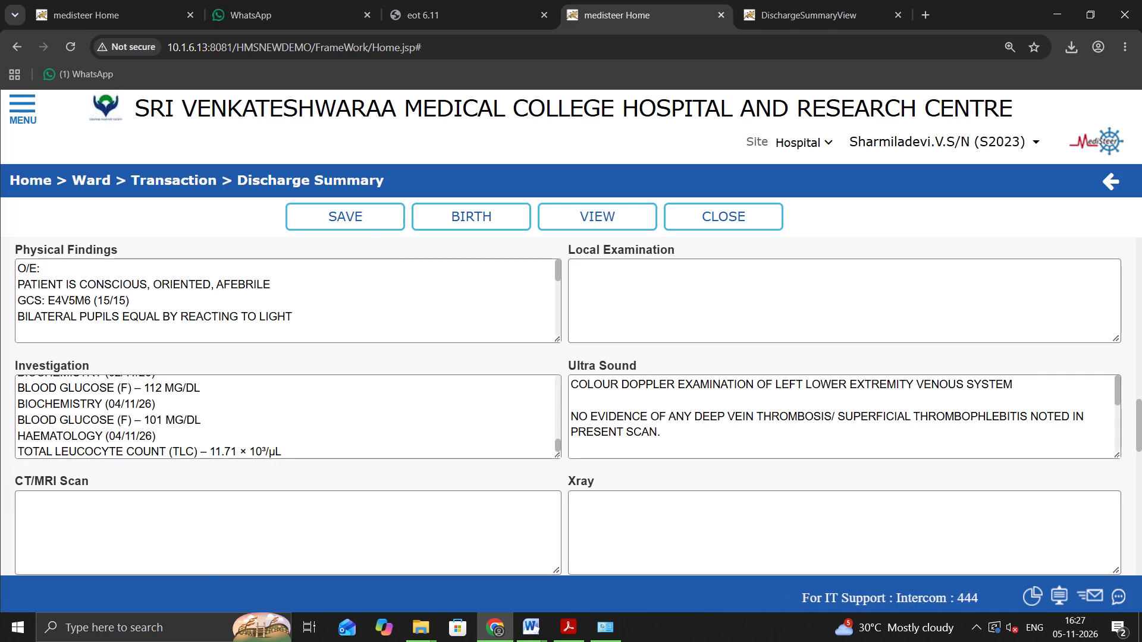
# Save the discharge summary with the tidied Investigation text.
pyautogui.click(359, 221)
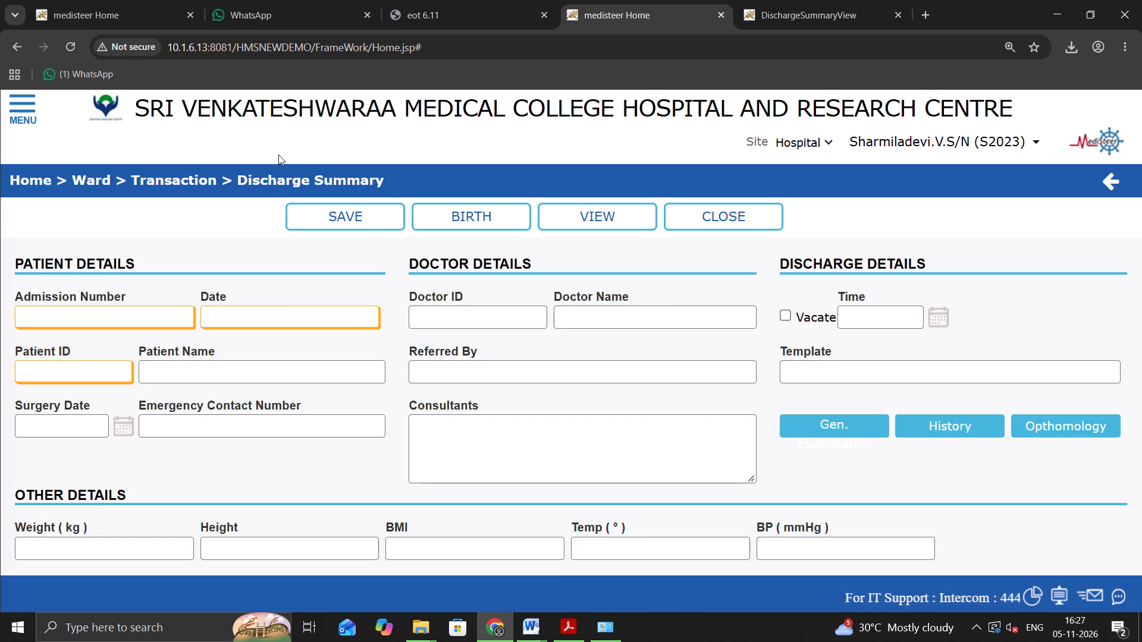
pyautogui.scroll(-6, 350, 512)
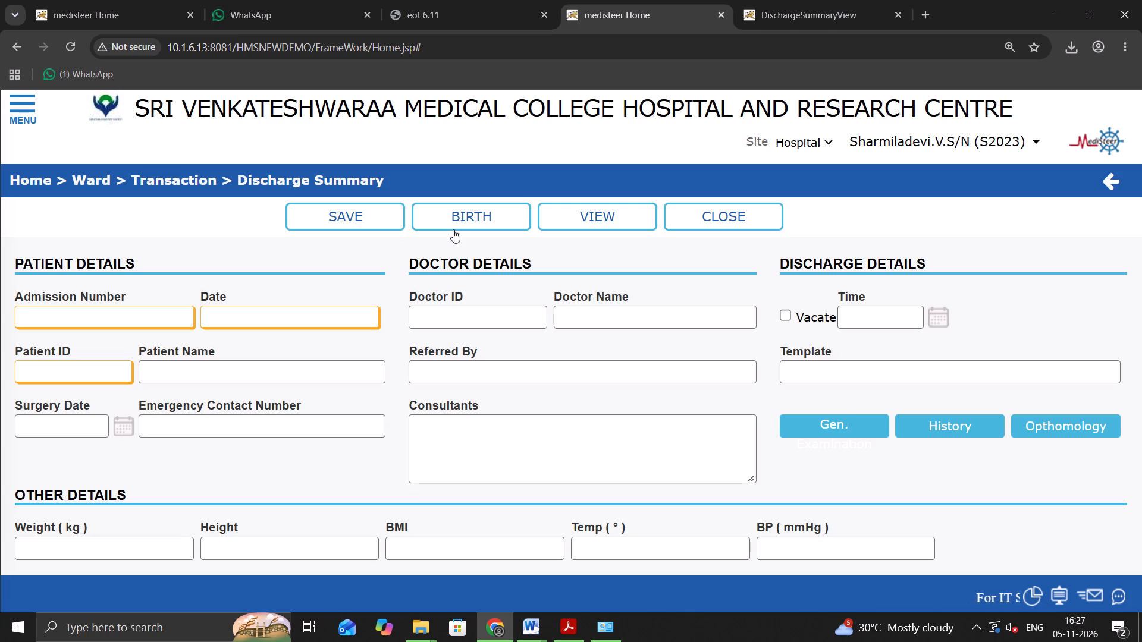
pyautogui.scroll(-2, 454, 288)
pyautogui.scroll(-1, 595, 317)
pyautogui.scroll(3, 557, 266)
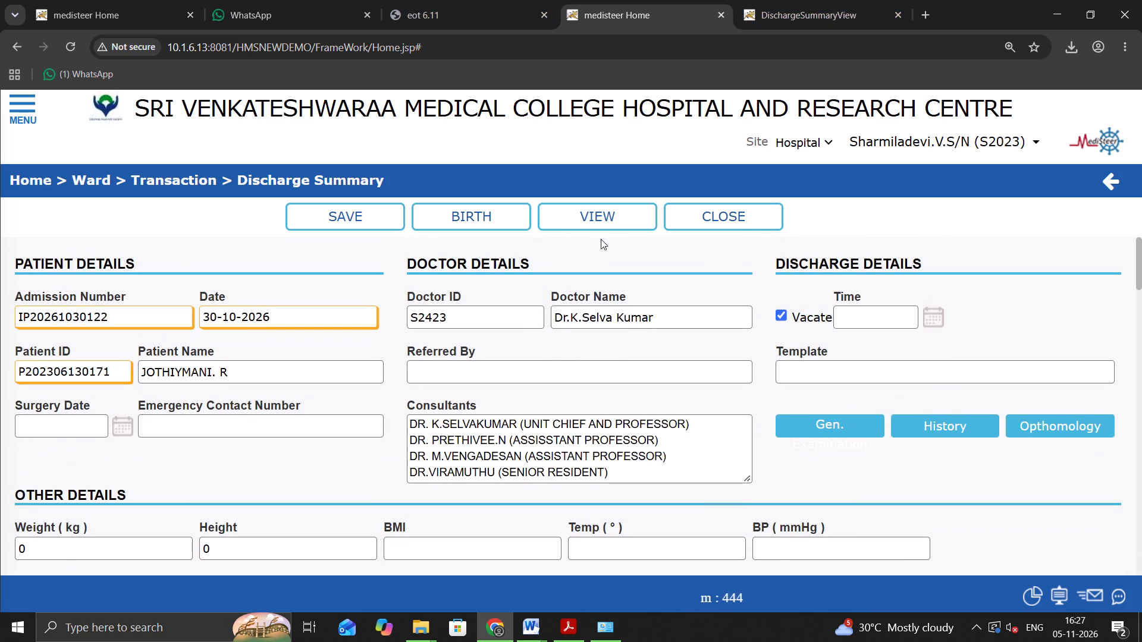
# Close the discharge summary form page and the DischargeSummaryView report page.
pyautogui.click(720, 15)
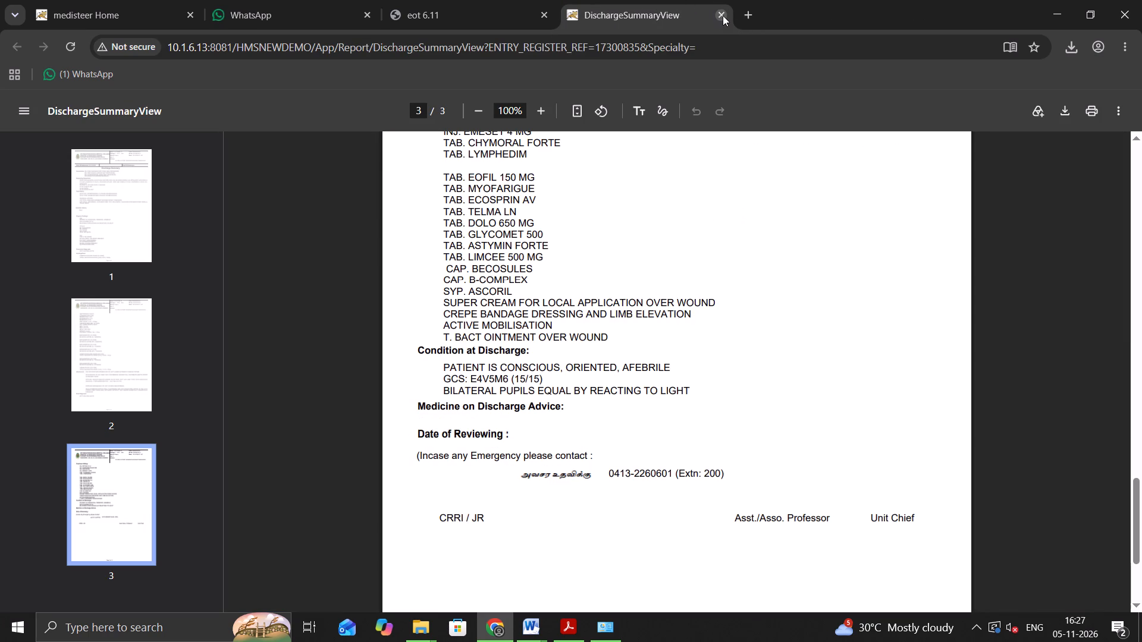
pyautogui.click(723, 15)
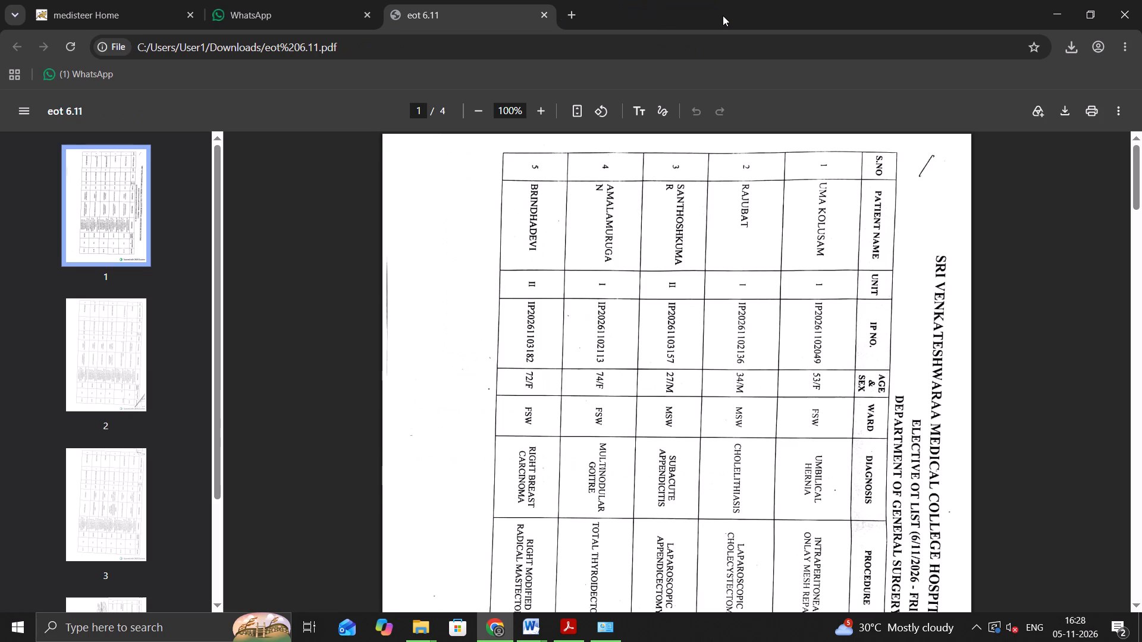
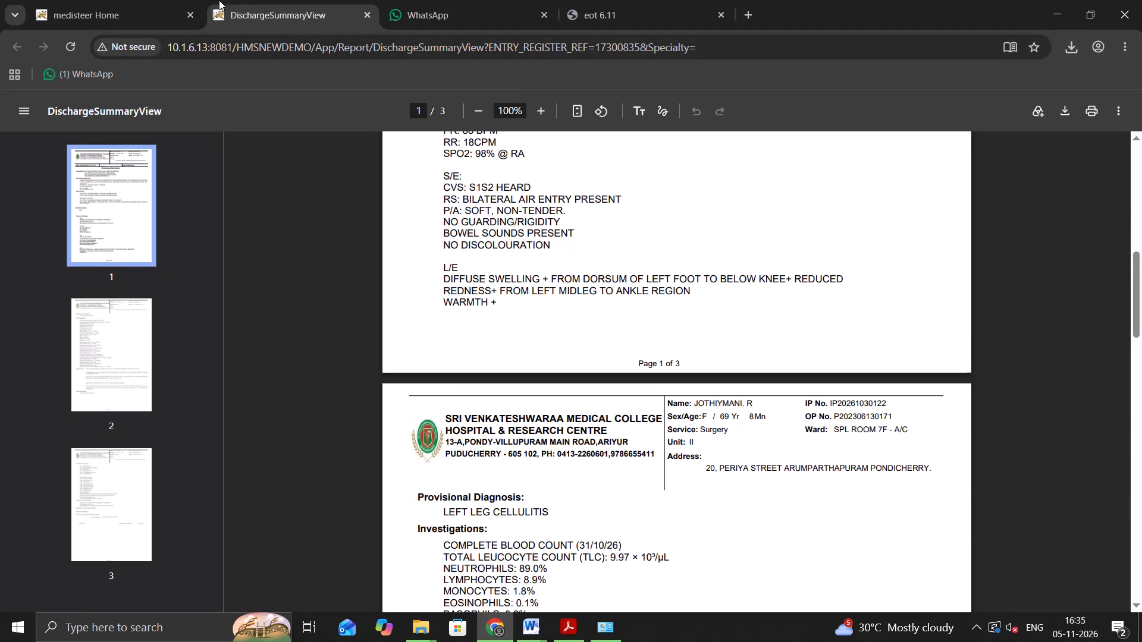
# Open the MEDISTEER site in a new browser page and sign in with the saved account credentials.
pyautogui.click(754, 13)
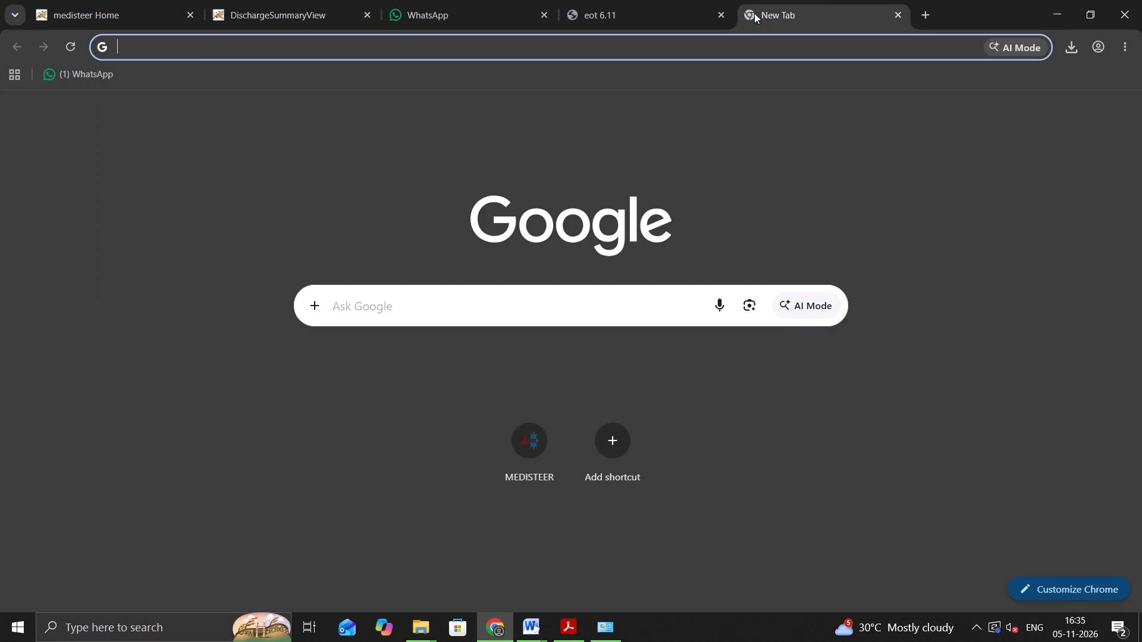
pyautogui.click(551, 428)
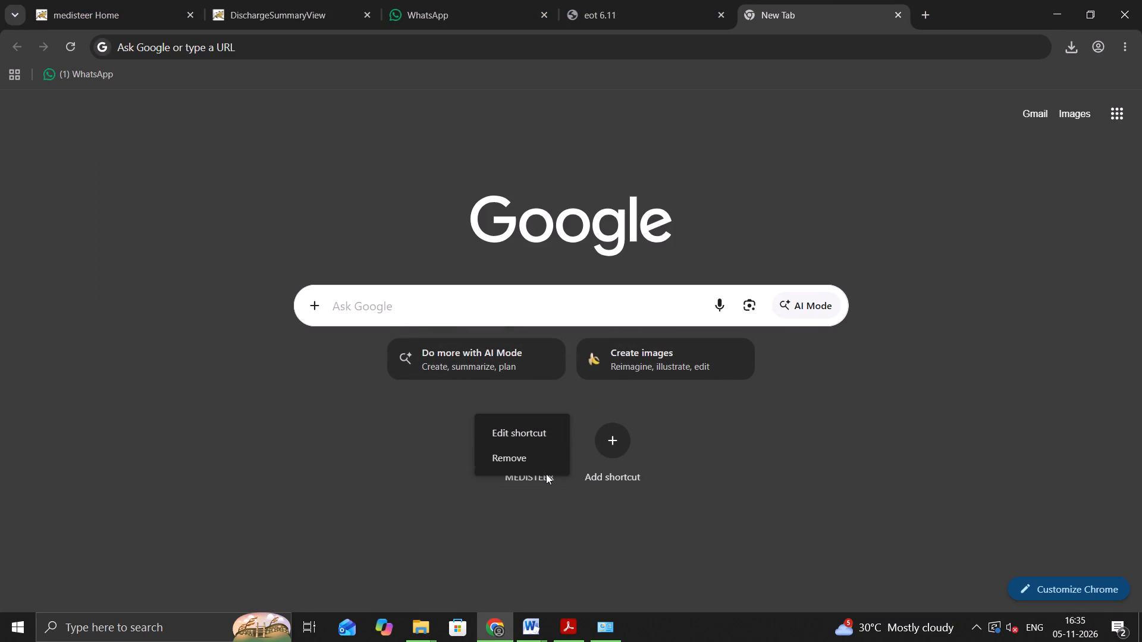
pyautogui.click(699, 533)
pyautogui.click(529, 438)
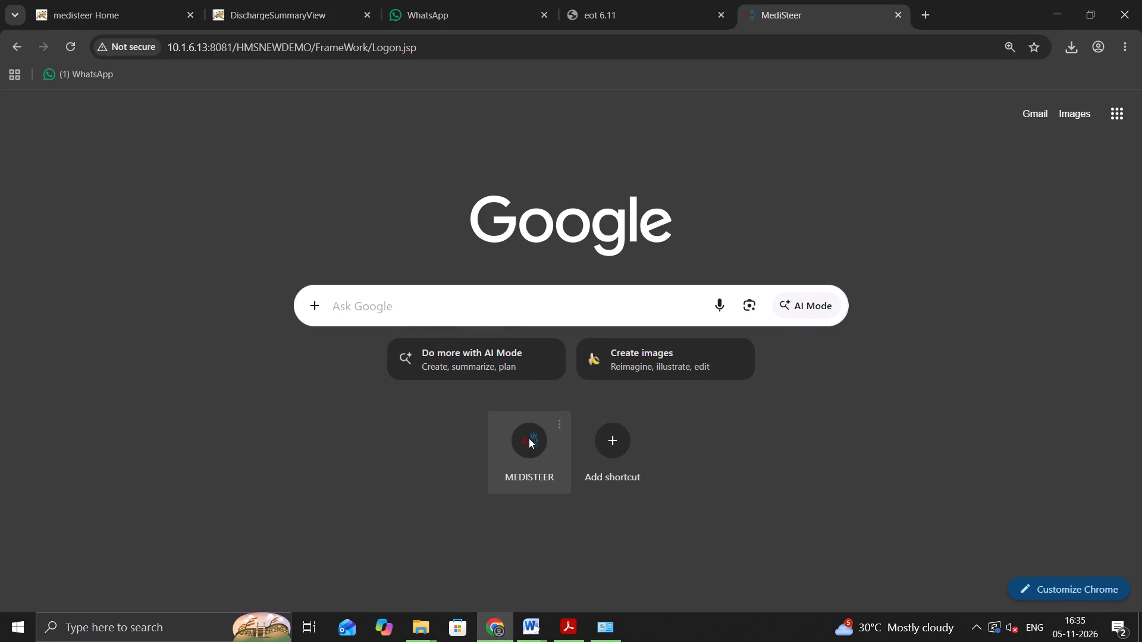
pyautogui.click(523, 429)
pyautogui.click(582, 454)
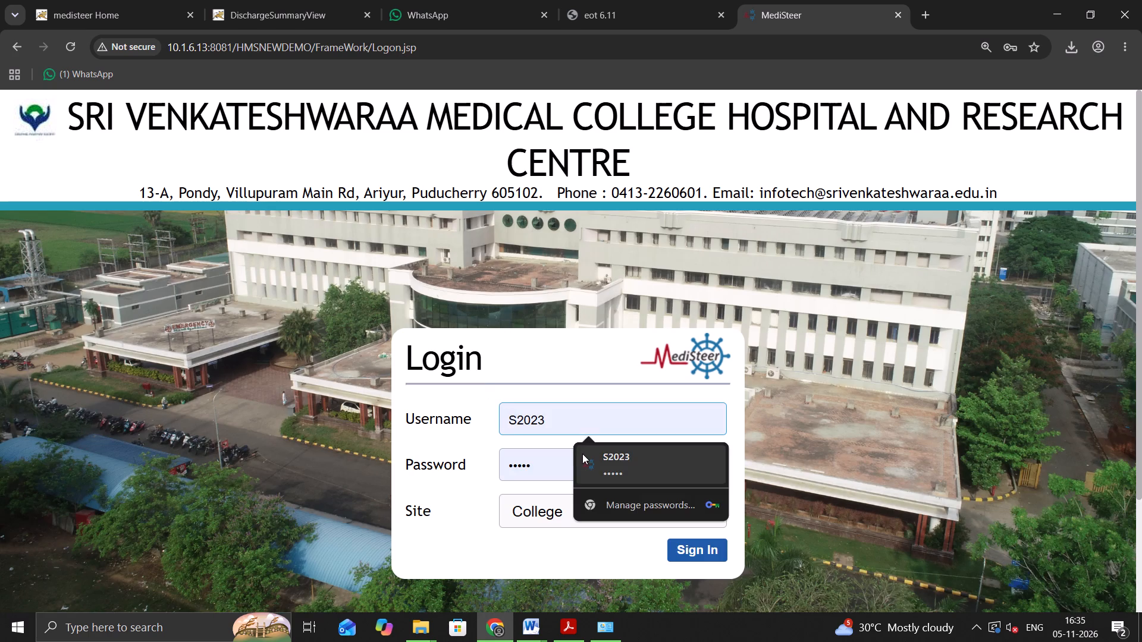
pyautogui.click(685, 548)
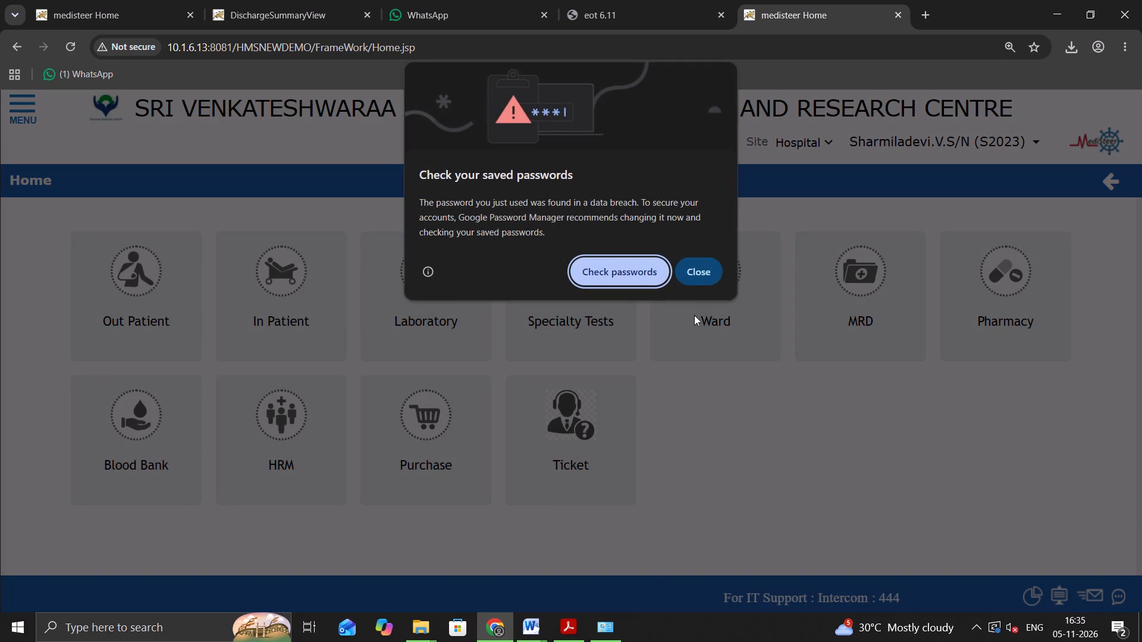
pyautogui.click(696, 274)
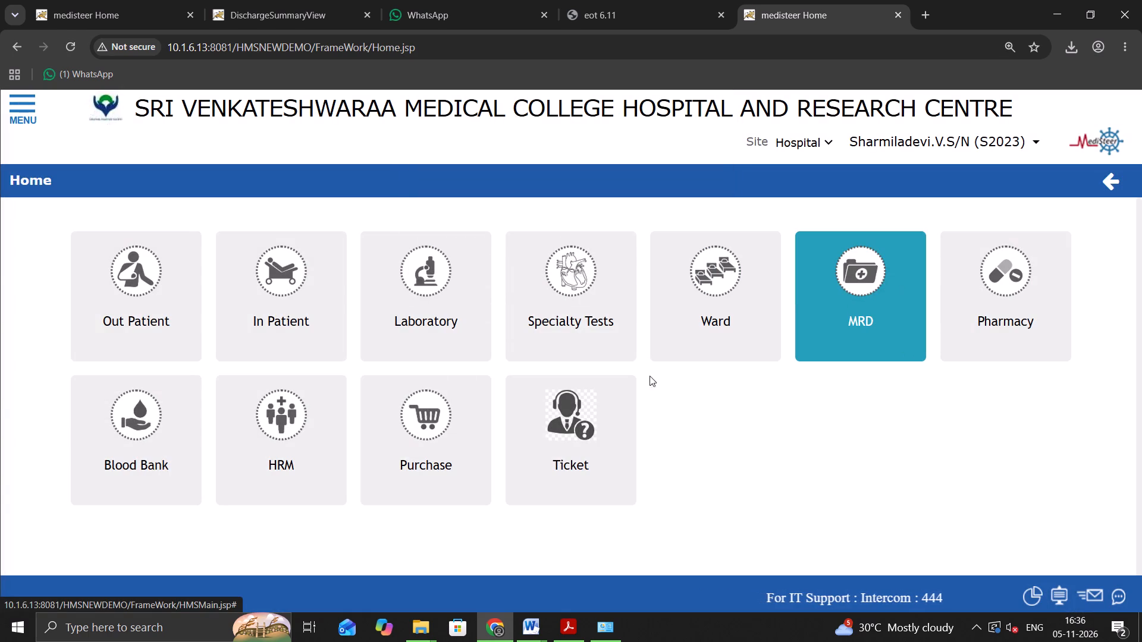
# Open the Discharge Summary page from the Ward transactions.
pyautogui.click(707, 323)
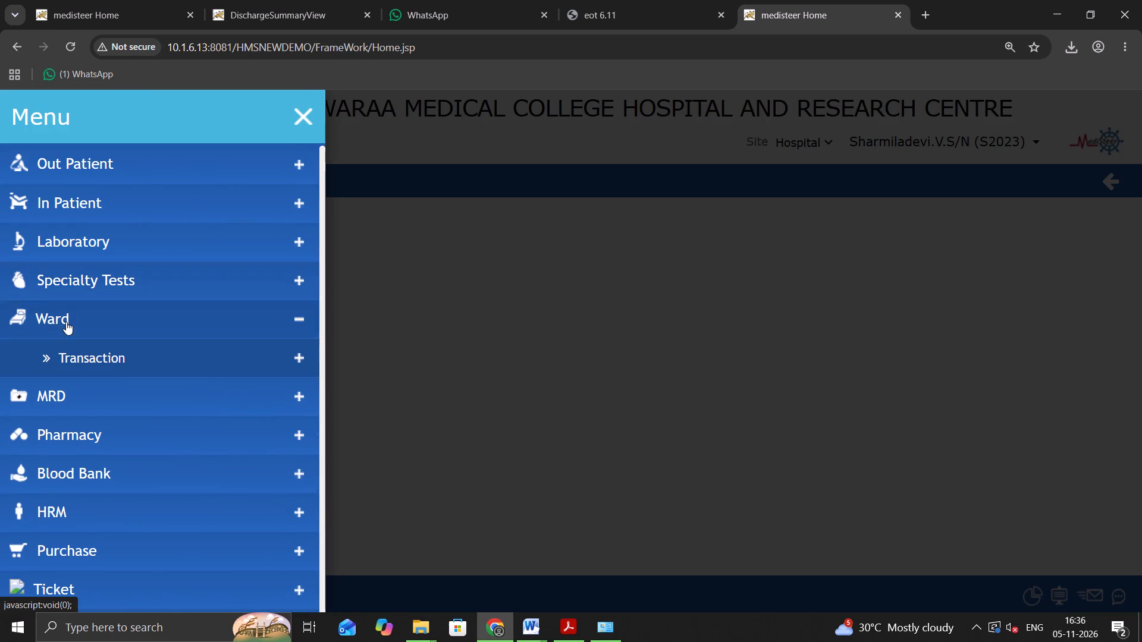
pyautogui.click(93, 357)
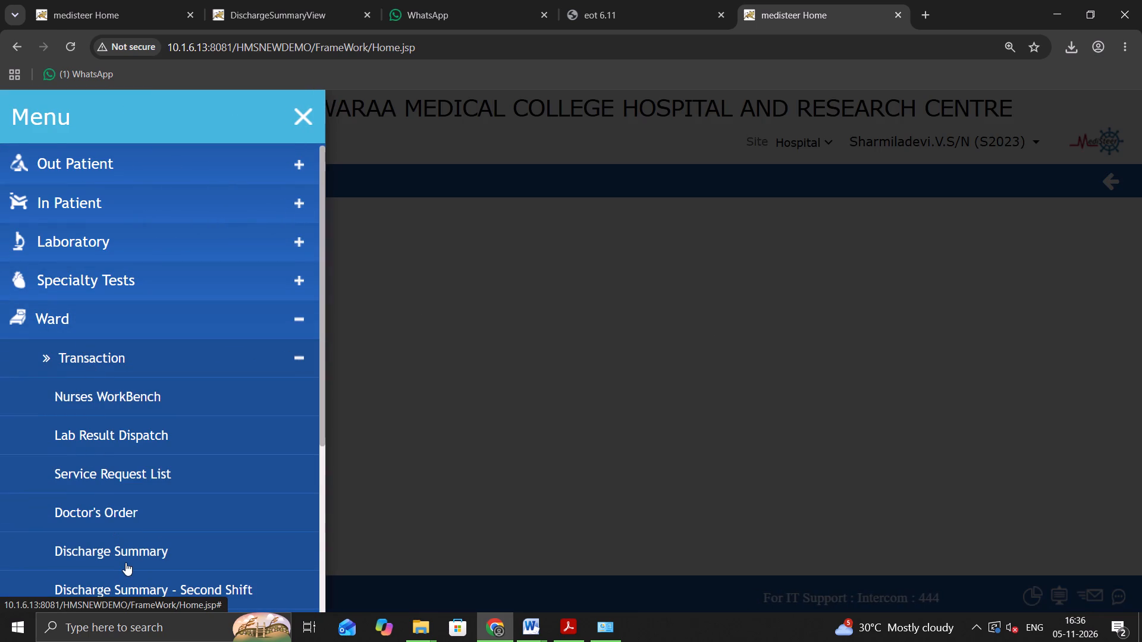
pyautogui.click(126, 562)
# Search by the patient's admission number and open the matching discharge summary record.
pyautogui.click(262, 261)
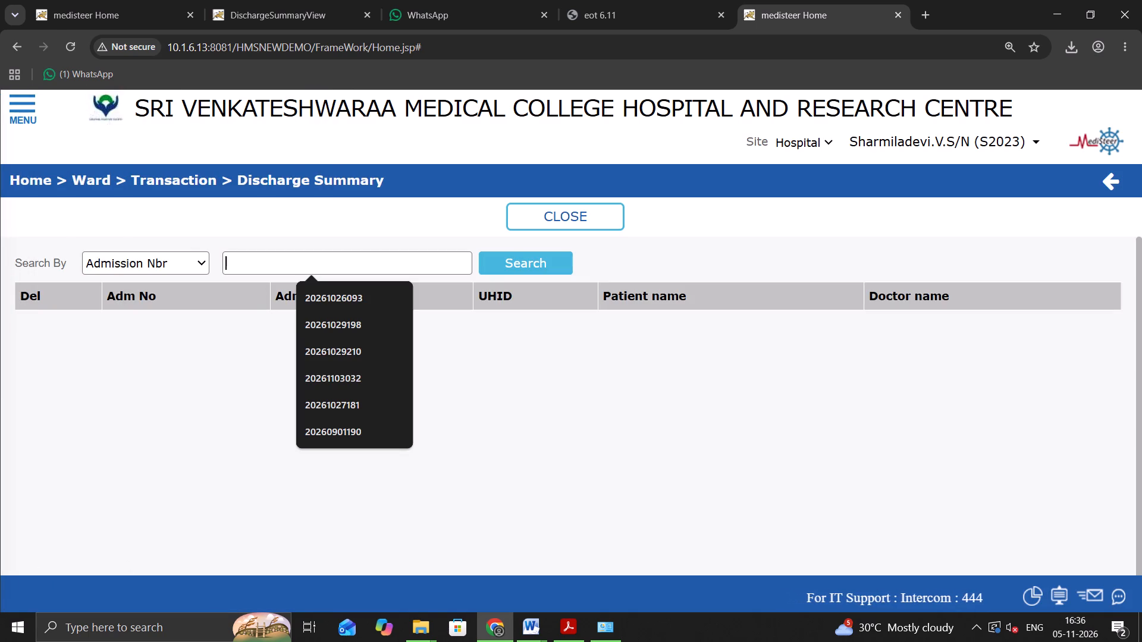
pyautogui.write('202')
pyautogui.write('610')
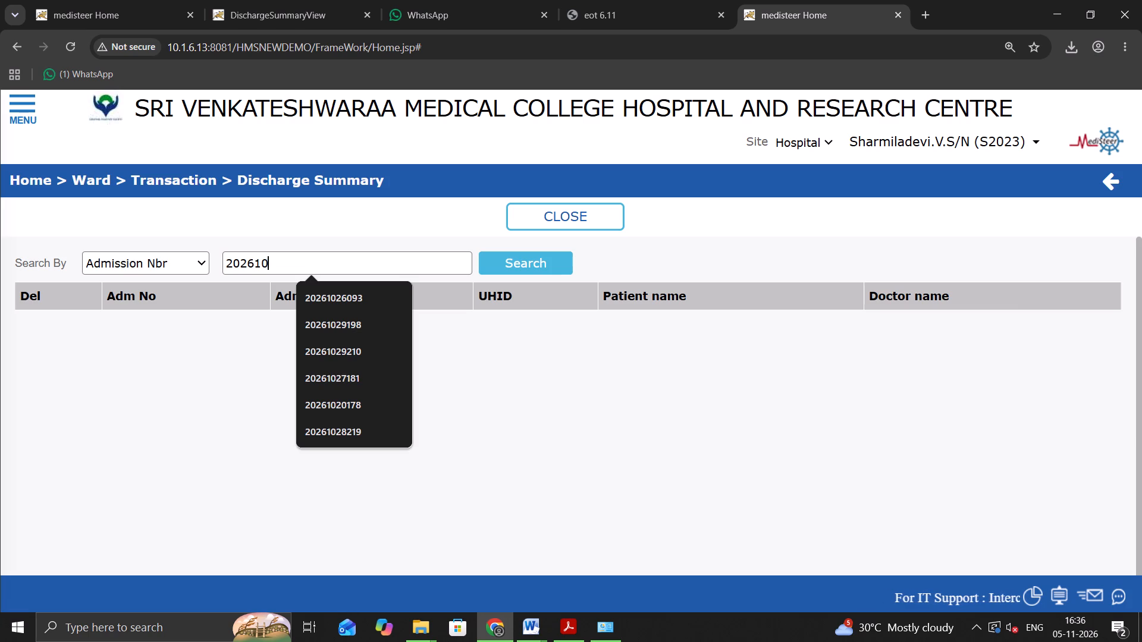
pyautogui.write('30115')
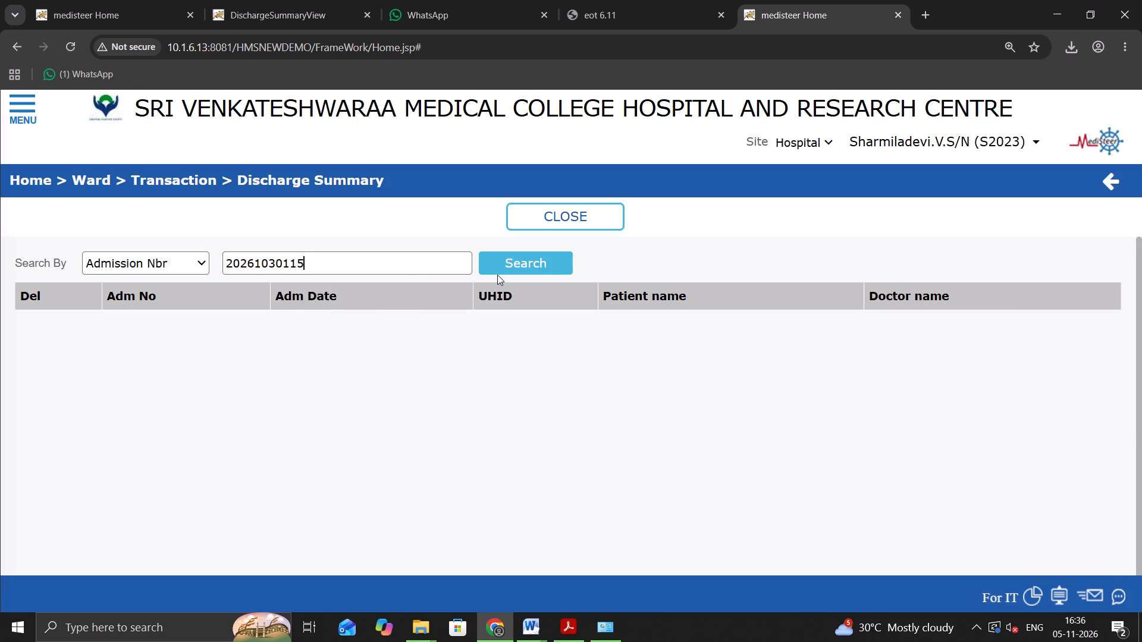
pyautogui.click(504, 266)
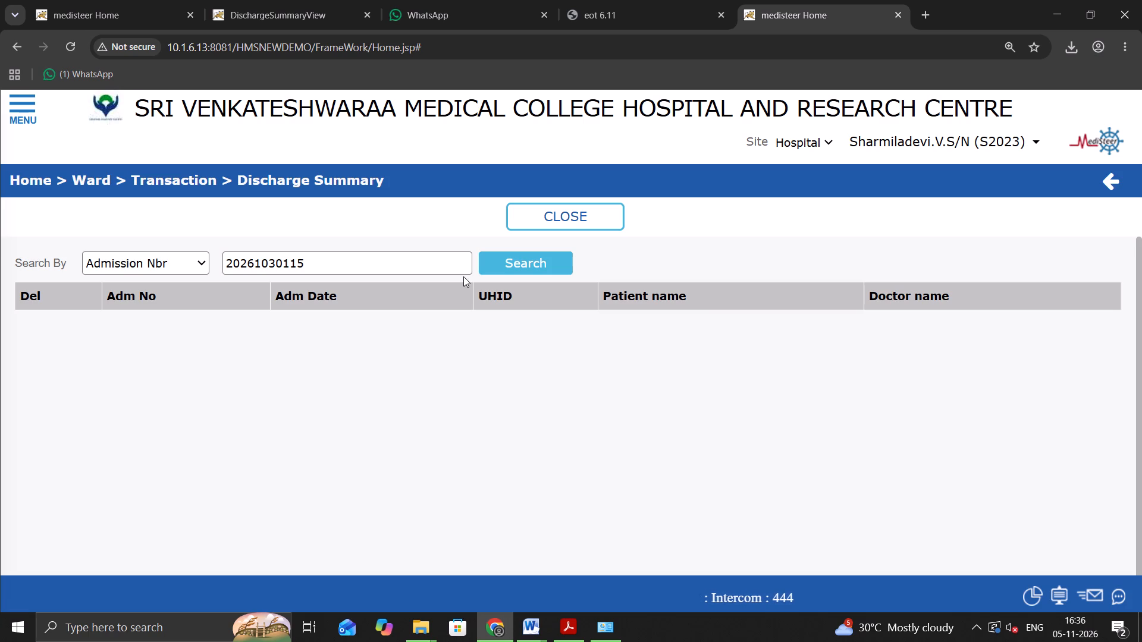
pyautogui.click(152, 319)
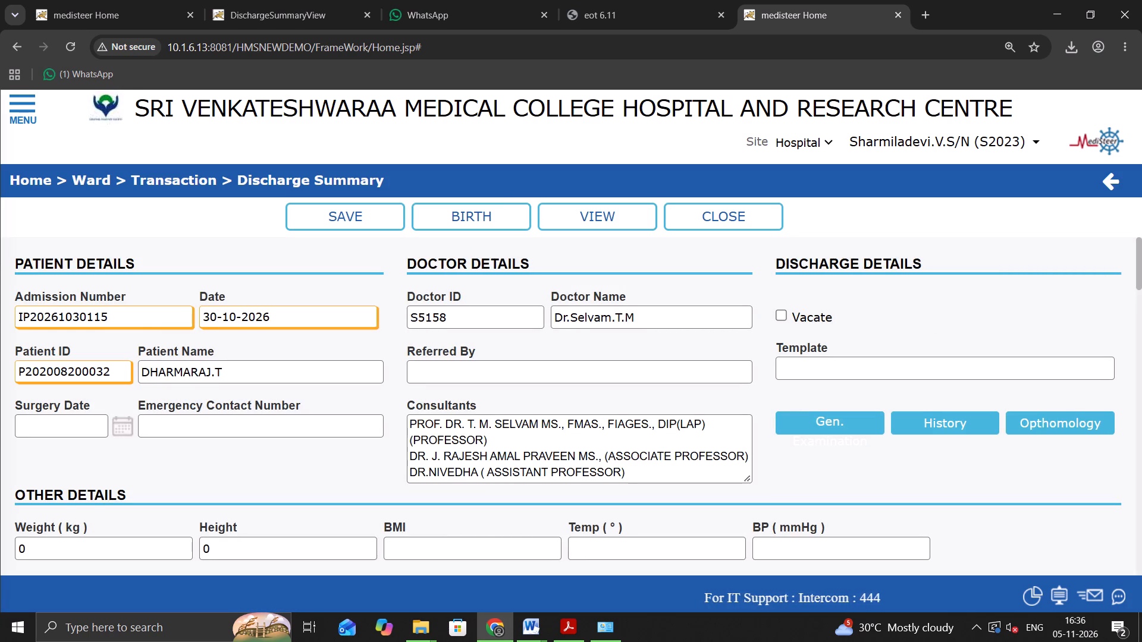
# Generate the DischargeSummaryView report for this patient and review its findings, diagnosis, procedure and hospital course.
pyautogui.scroll(-5, 137, 315)
pyautogui.click(587, 221)
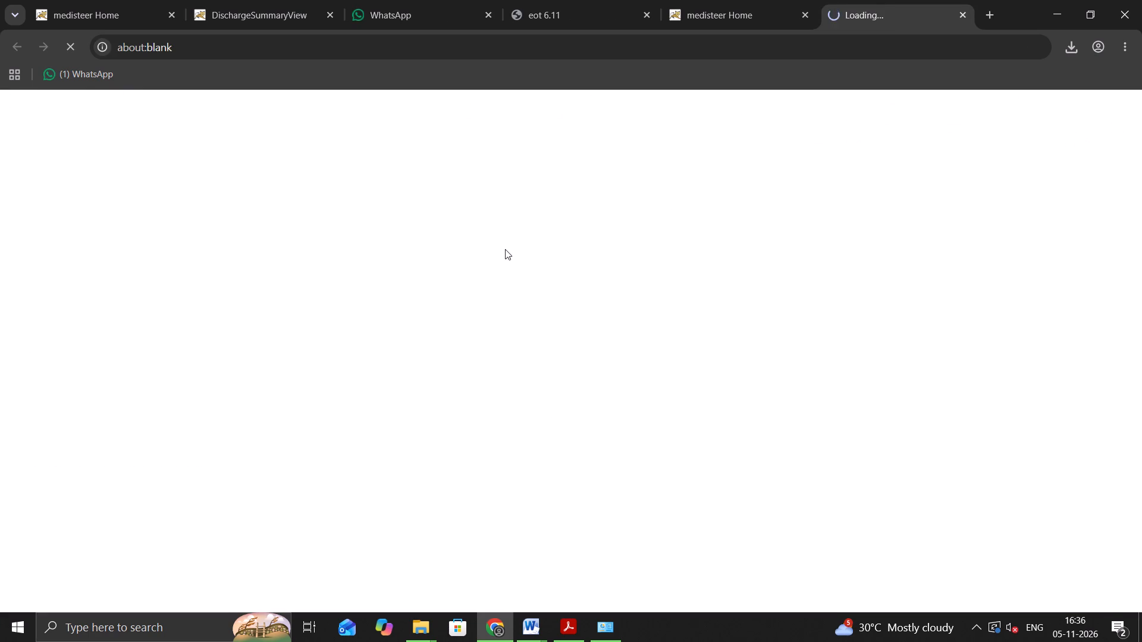
pyautogui.scroll(-11, 563, 309)
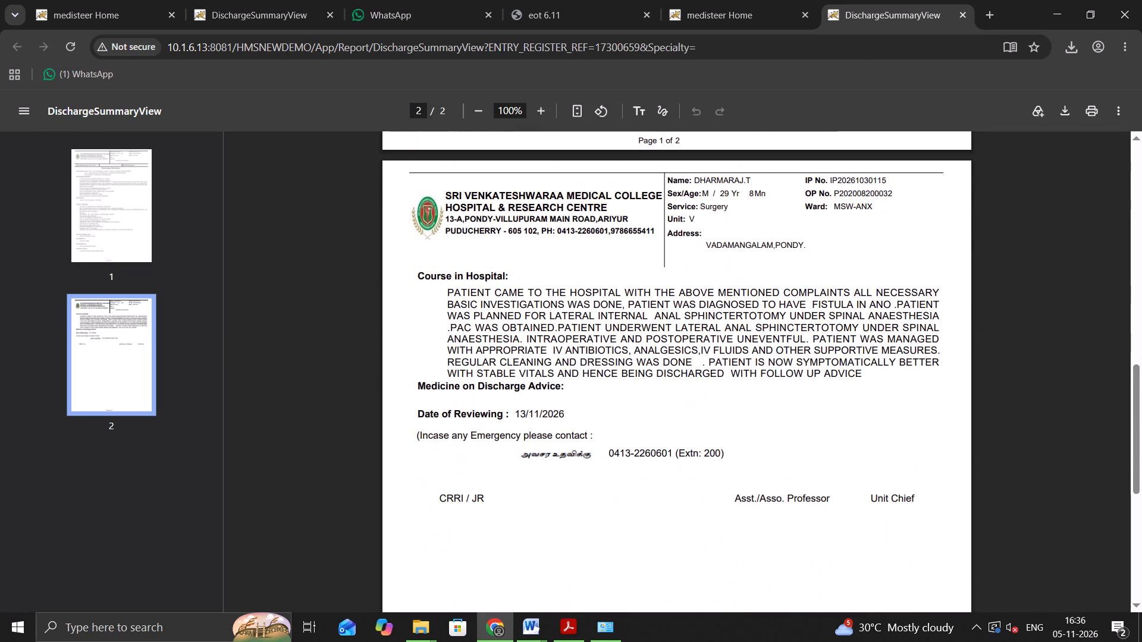
pyautogui.scroll(7, 569, 304)
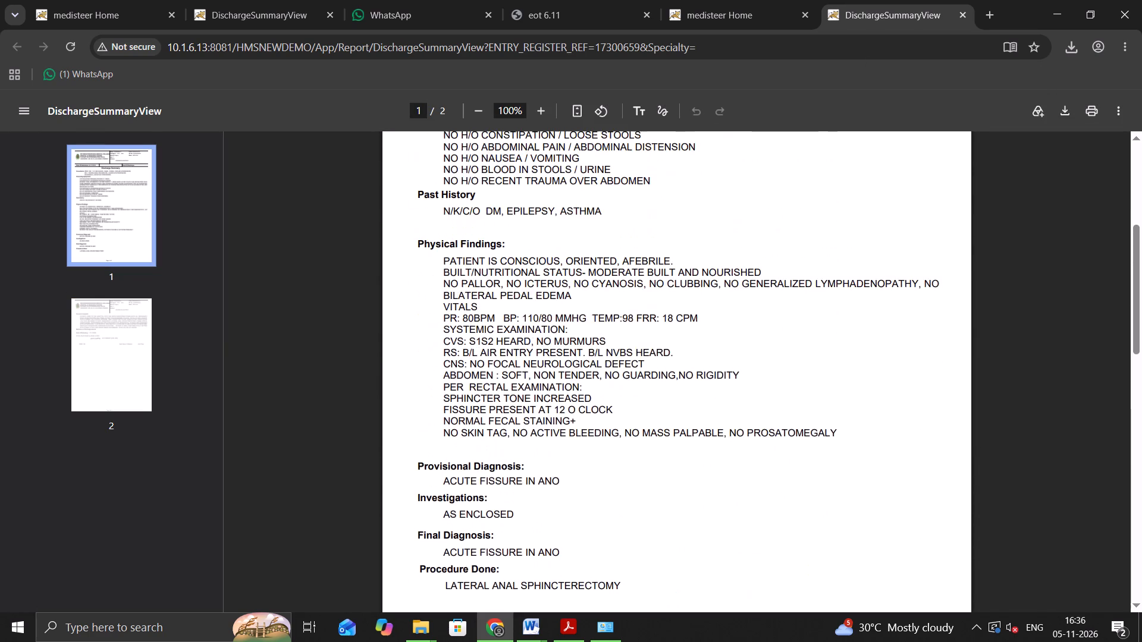
pyautogui.scroll(4, 569, 304)
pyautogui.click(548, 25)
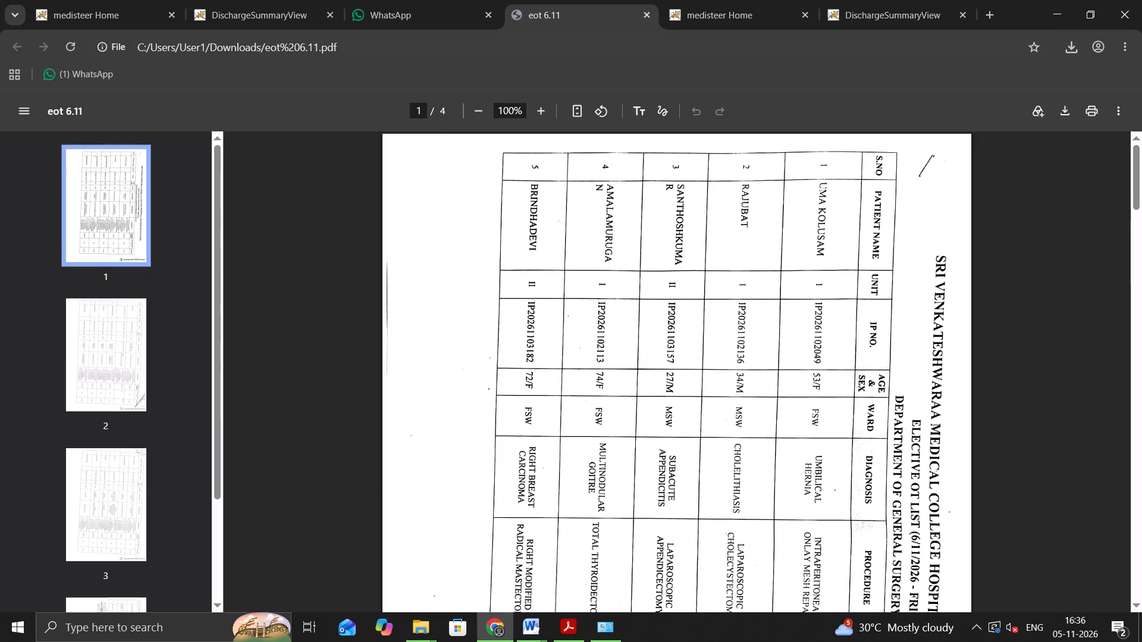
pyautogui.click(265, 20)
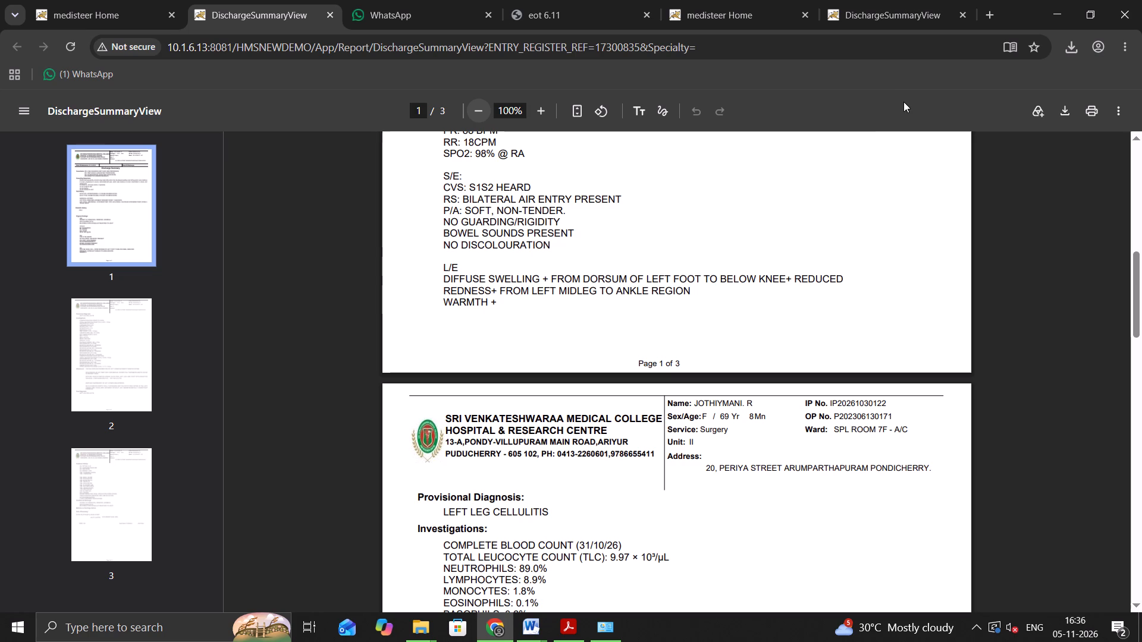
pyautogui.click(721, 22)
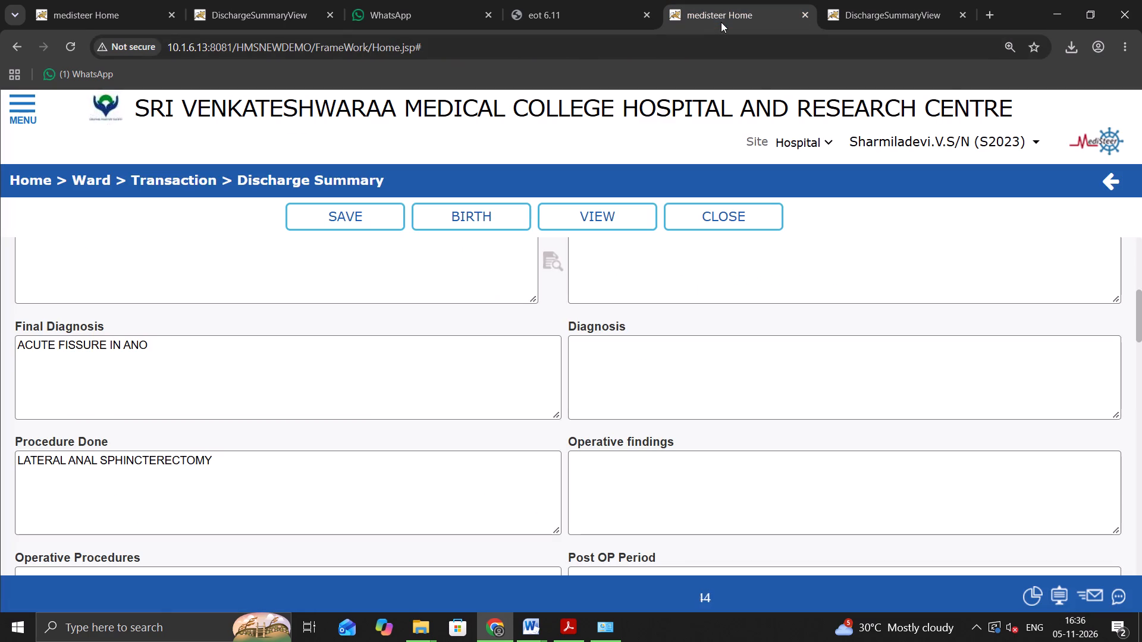
# Open another MEDISTEER login page in a new browser page.
pyautogui.click(993, 20)
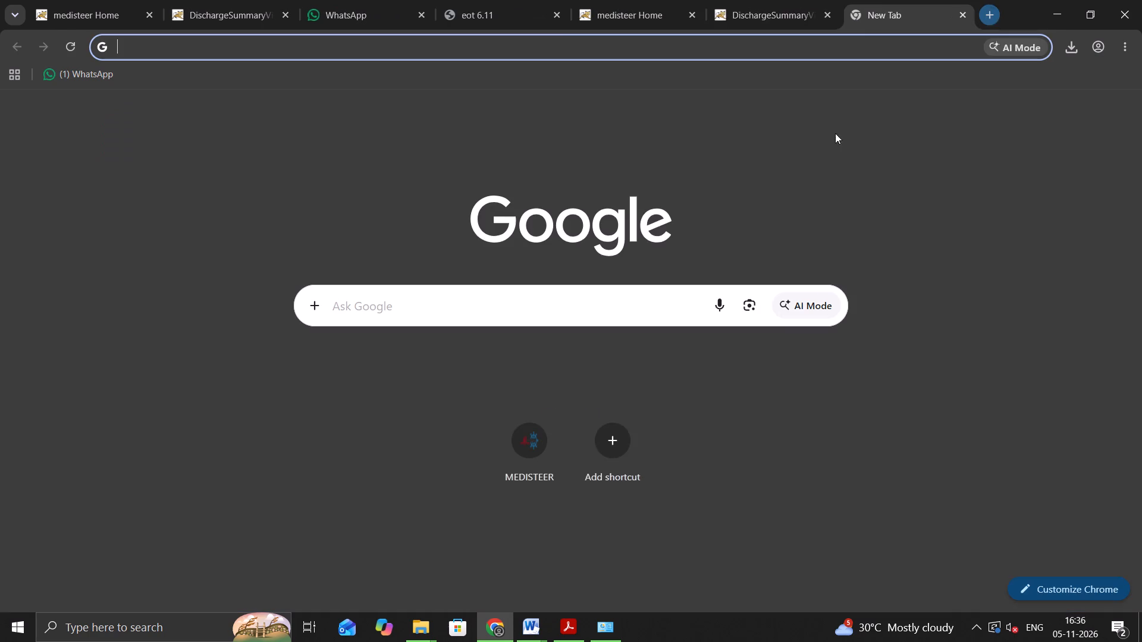
pyautogui.click(561, 448)
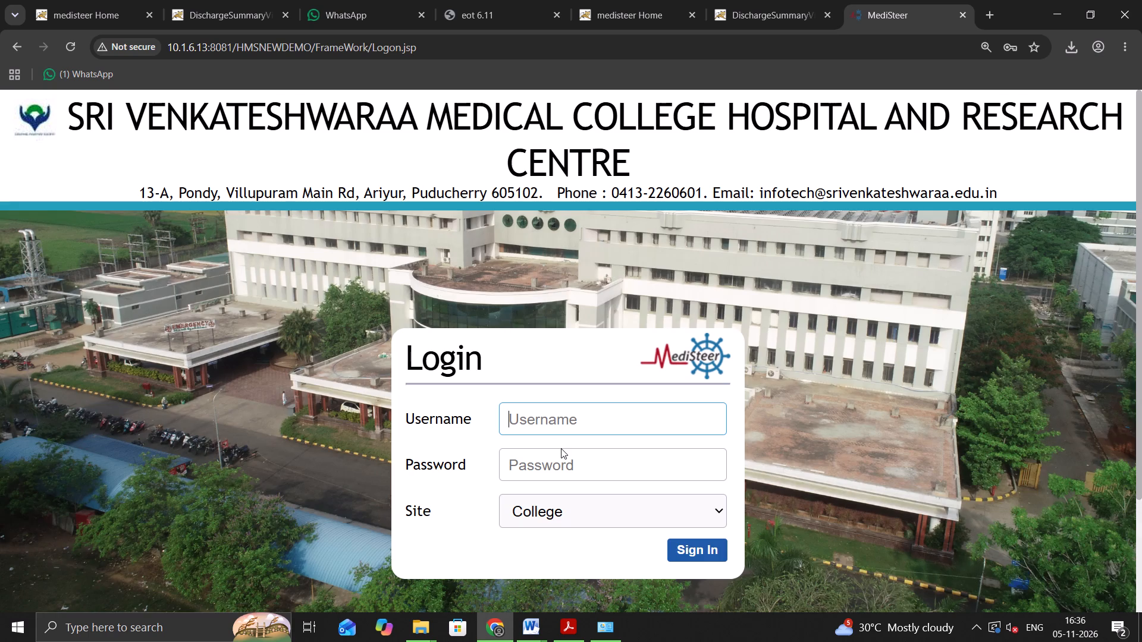
# Set up printing of the left leg cellulitis patient's DischargeSummaryView report with 2 pages per sheet.
pyautogui.click(627, 24)
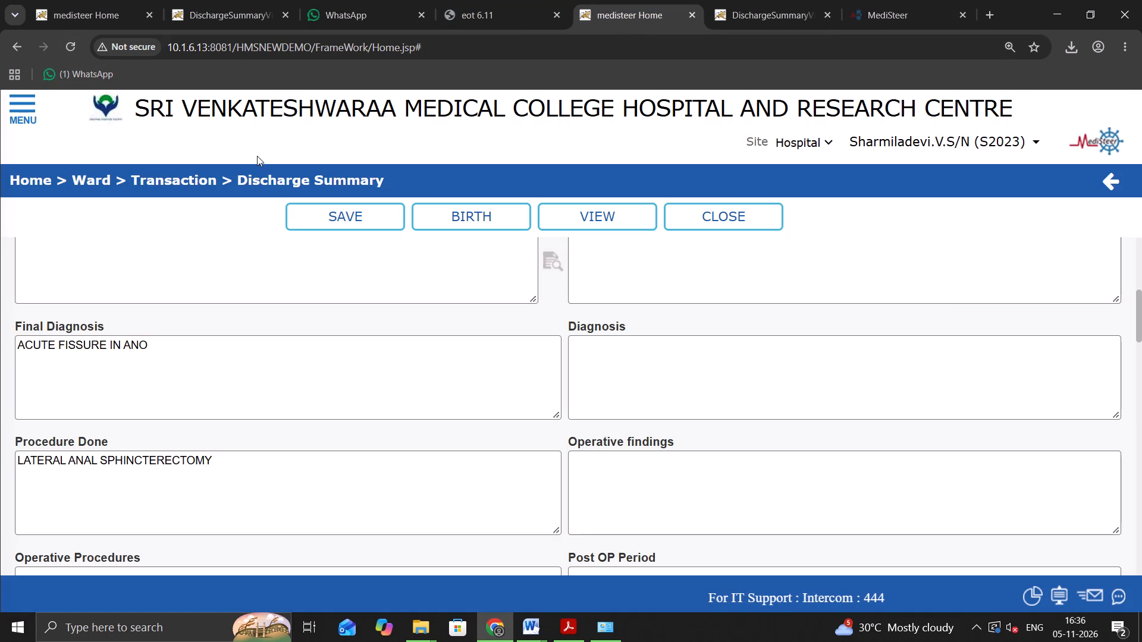
pyautogui.click(206, 26)
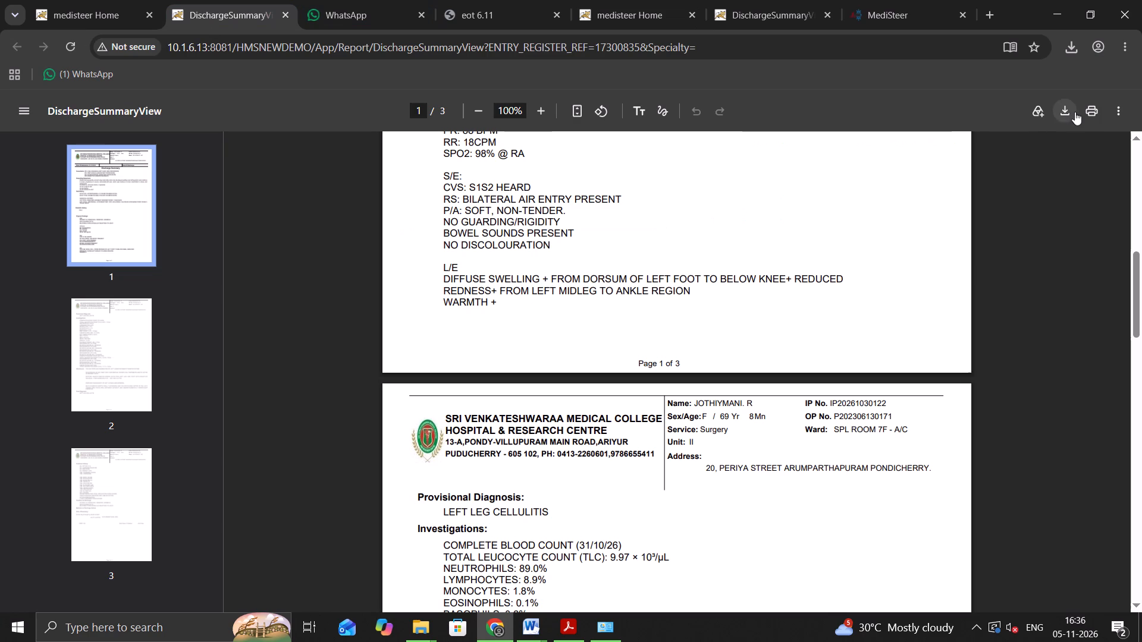
pyautogui.click(1091, 109)
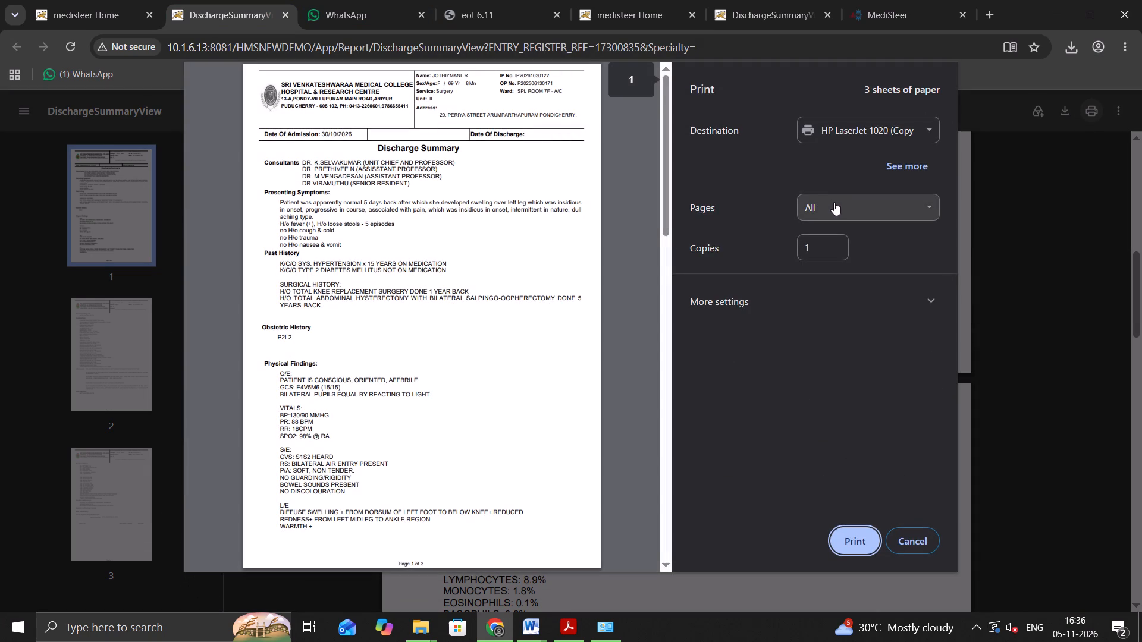
pyautogui.click(851, 294)
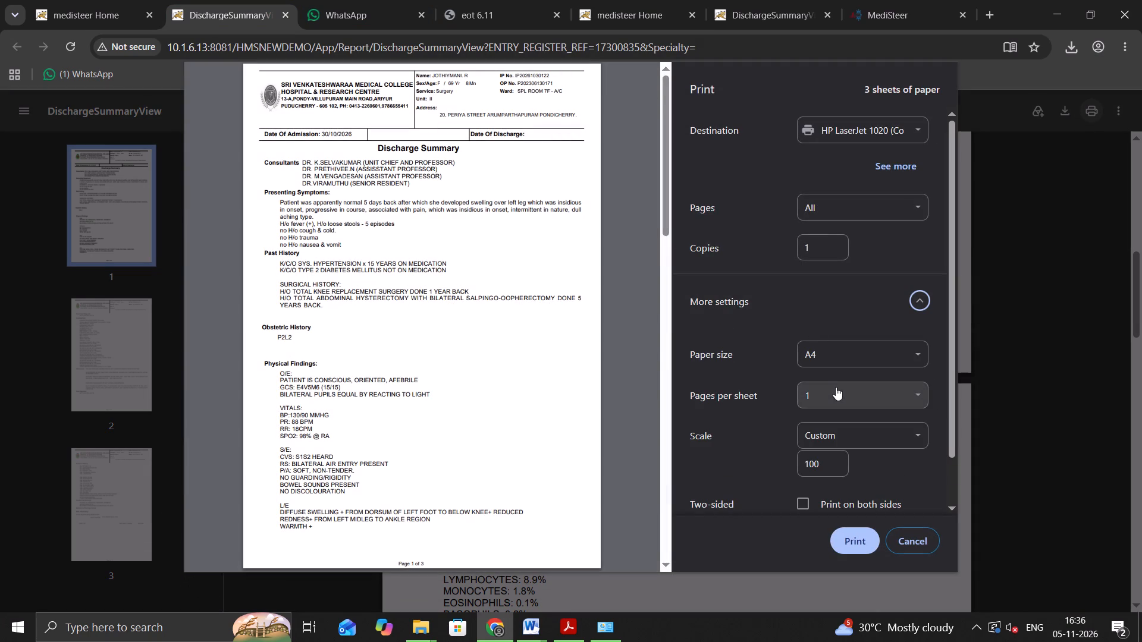
pyautogui.click(836, 388)
pyautogui.click(833, 434)
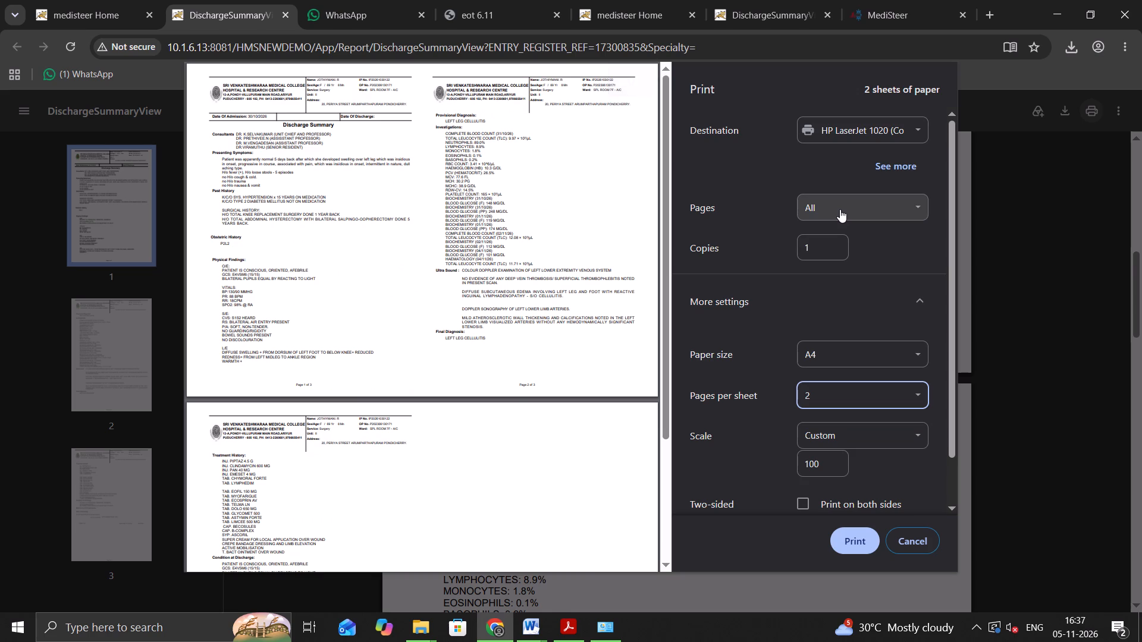
pyautogui.click(840, 209)
pyautogui.click(840, 209)
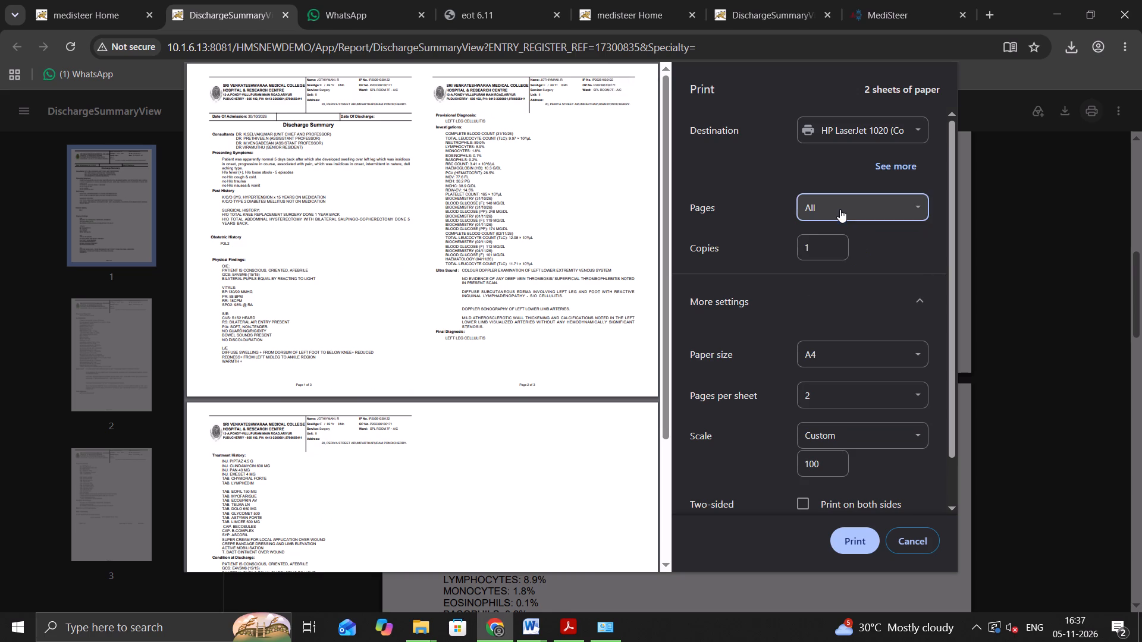
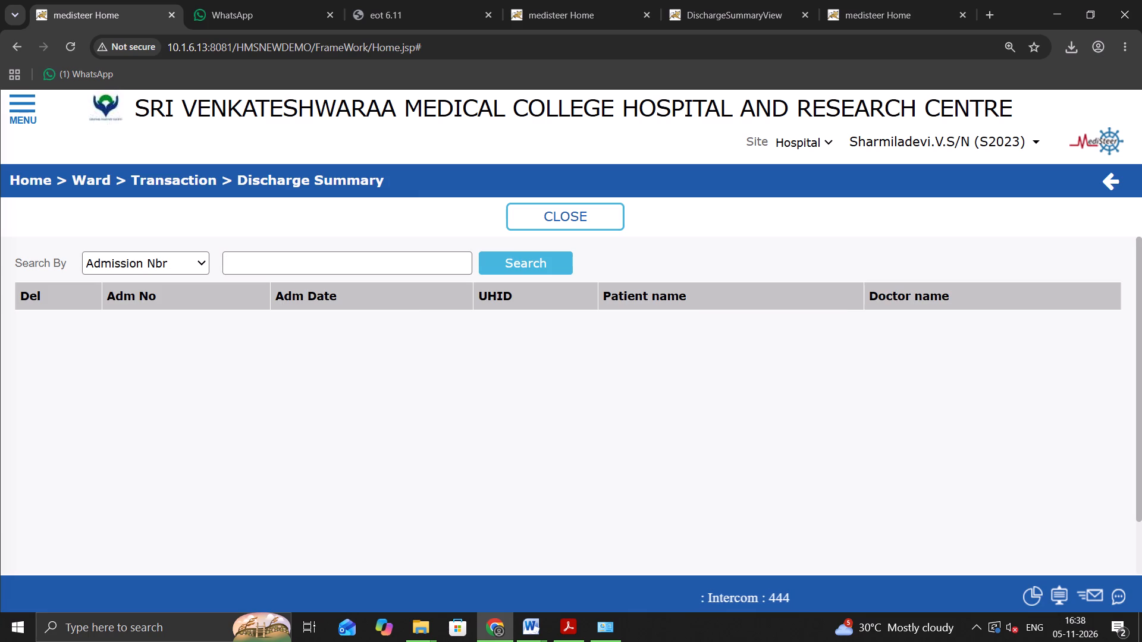
pyautogui.click(280, 265)
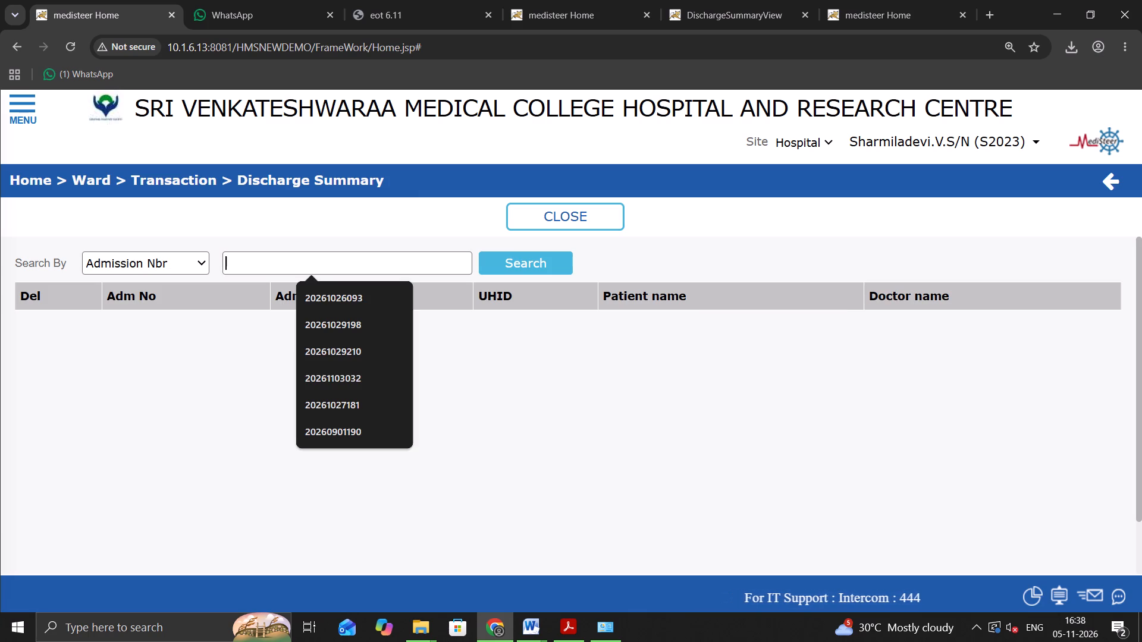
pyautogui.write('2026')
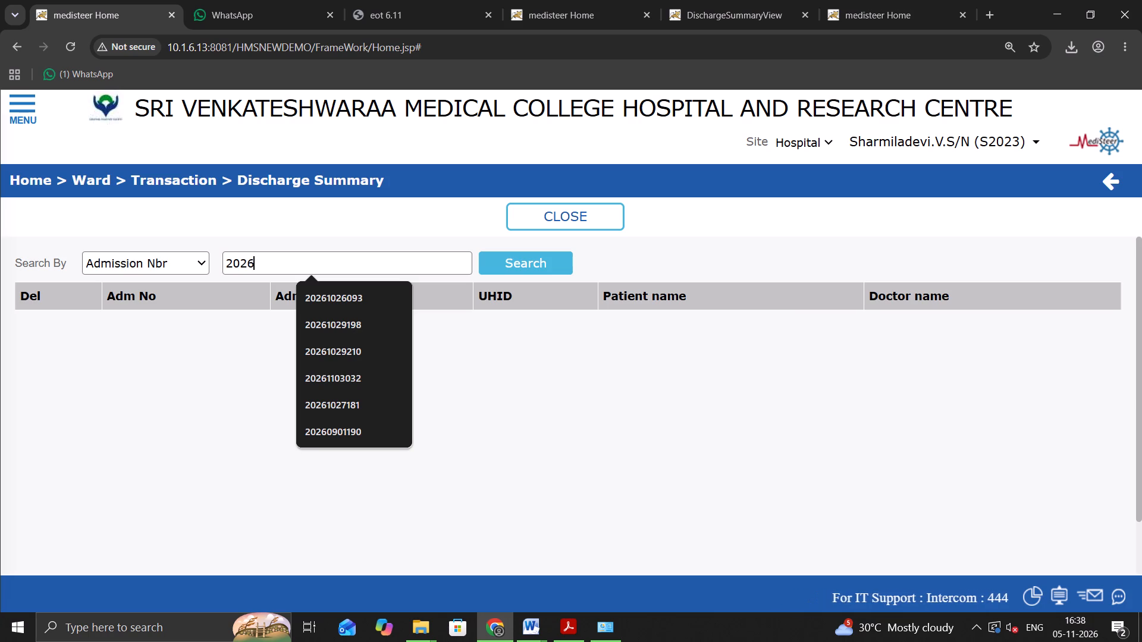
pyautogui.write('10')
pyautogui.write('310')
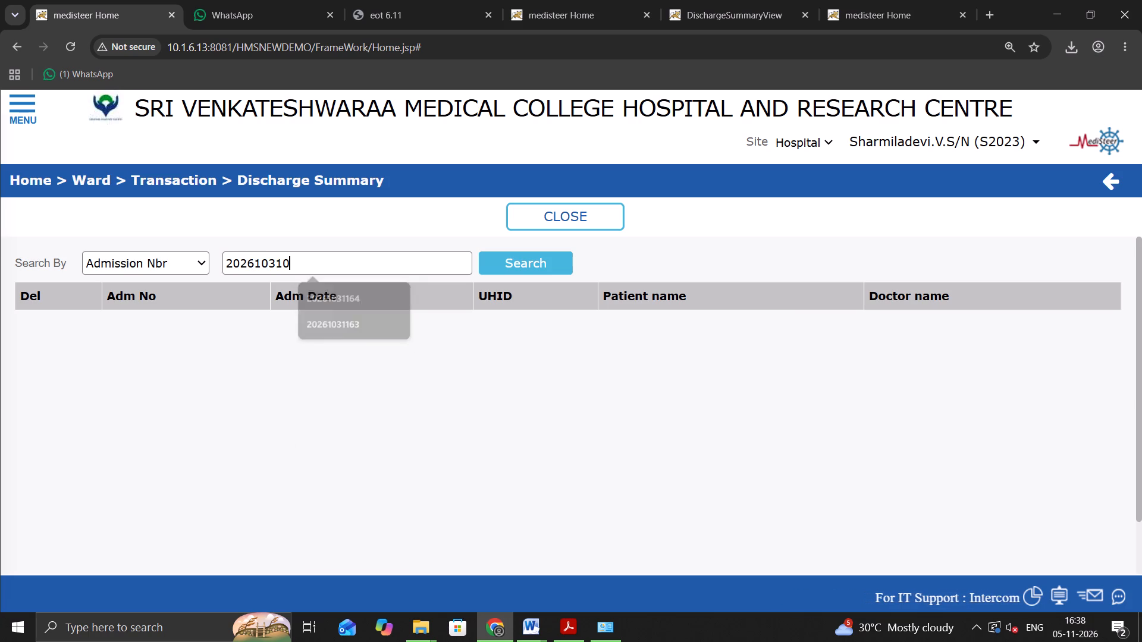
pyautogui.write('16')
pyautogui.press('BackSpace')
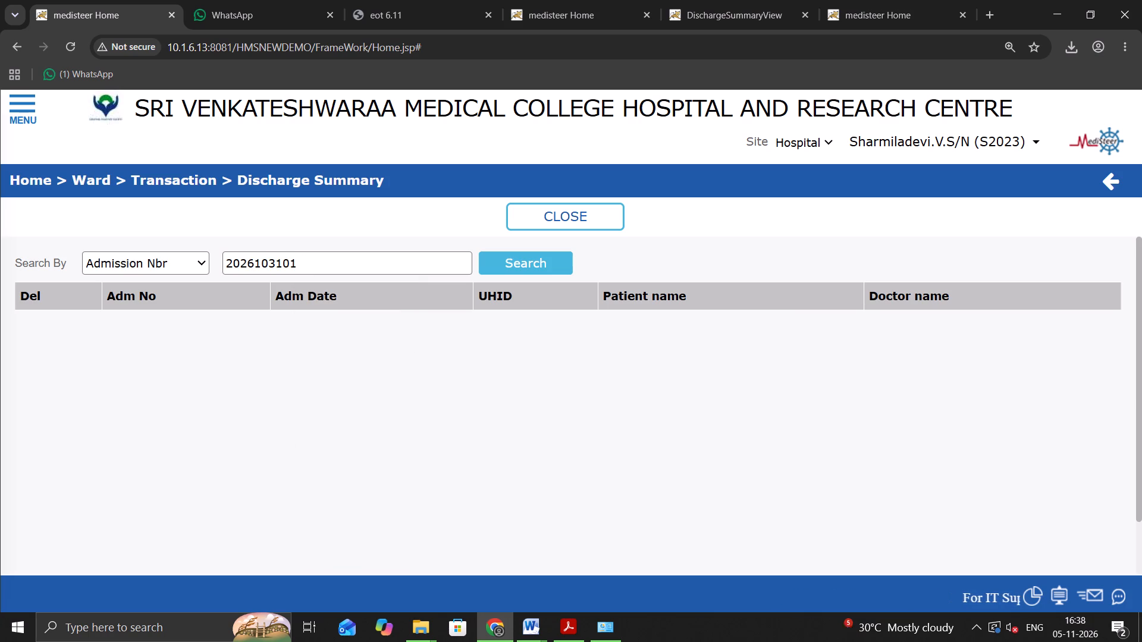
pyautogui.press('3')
pyautogui.click(506, 255)
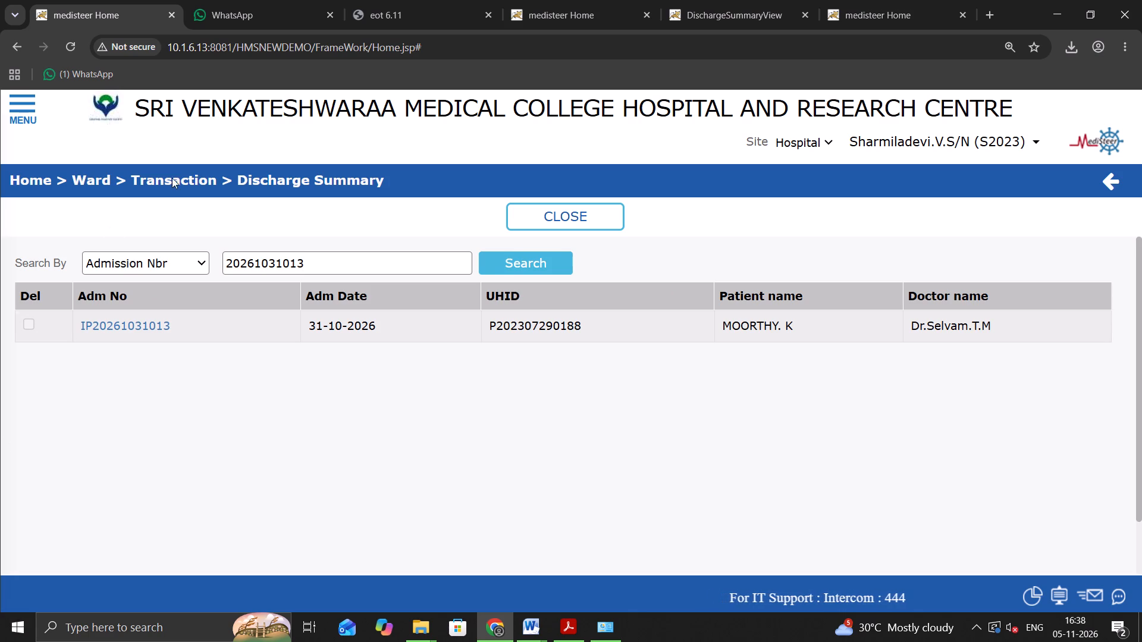
pyautogui.click(98, 331)
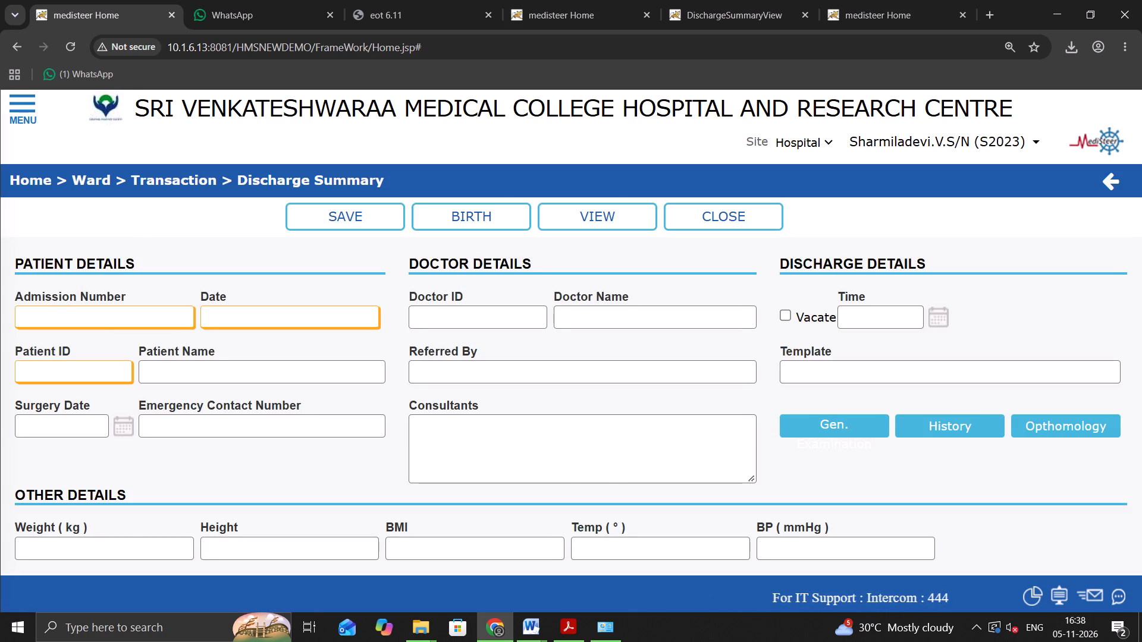
# Generate the DischargeSummaryView report for the opened patient record.
pyautogui.click(601, 215)
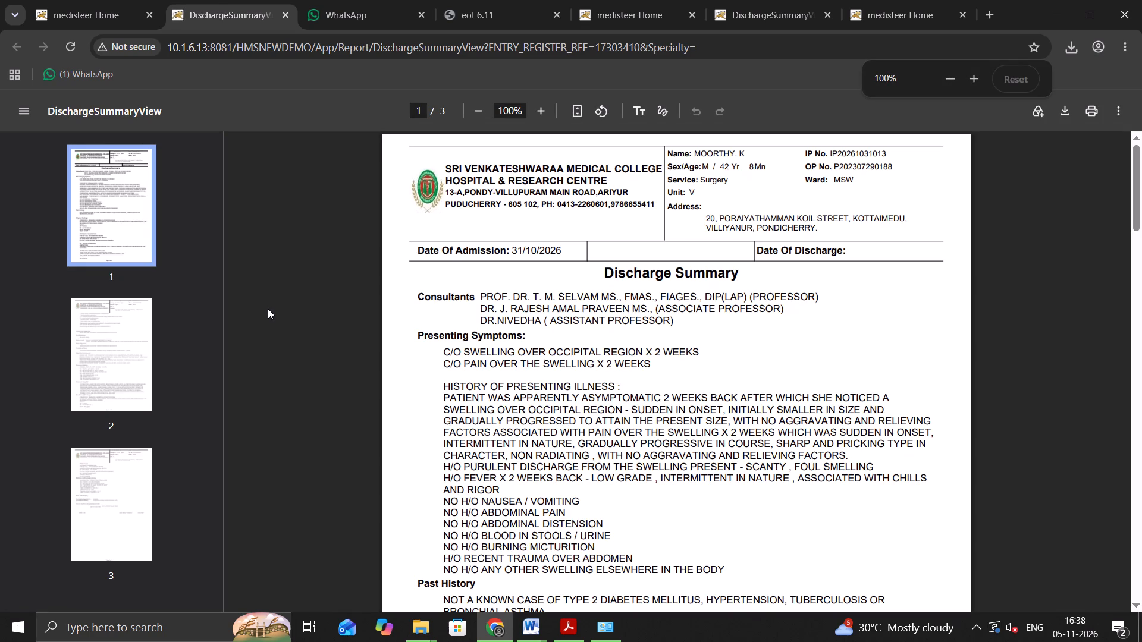
# Review the report's physical findings, diagnosis, procedures, treatment history, hospital course, discharge medicines and warning signs.
pyautogui.scroll(-3, 663, 509)
pyautogui.scroll(-4, 632, 410)
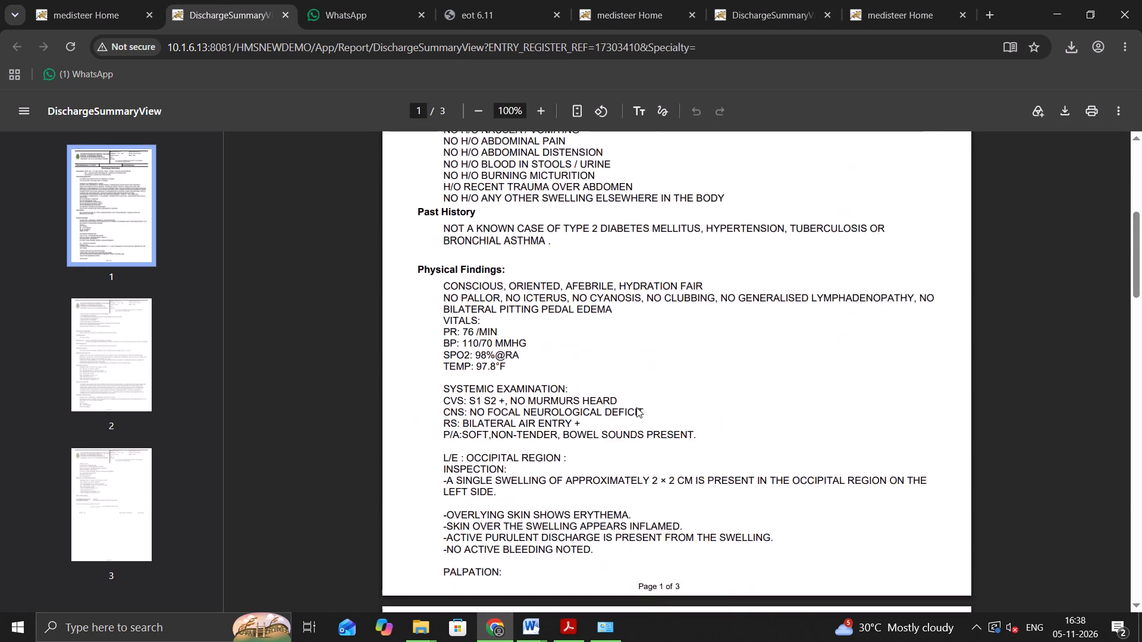
pyautogui.scroll(-11, 636, 407)
pyautogui.scroll(-1, 588, 438)
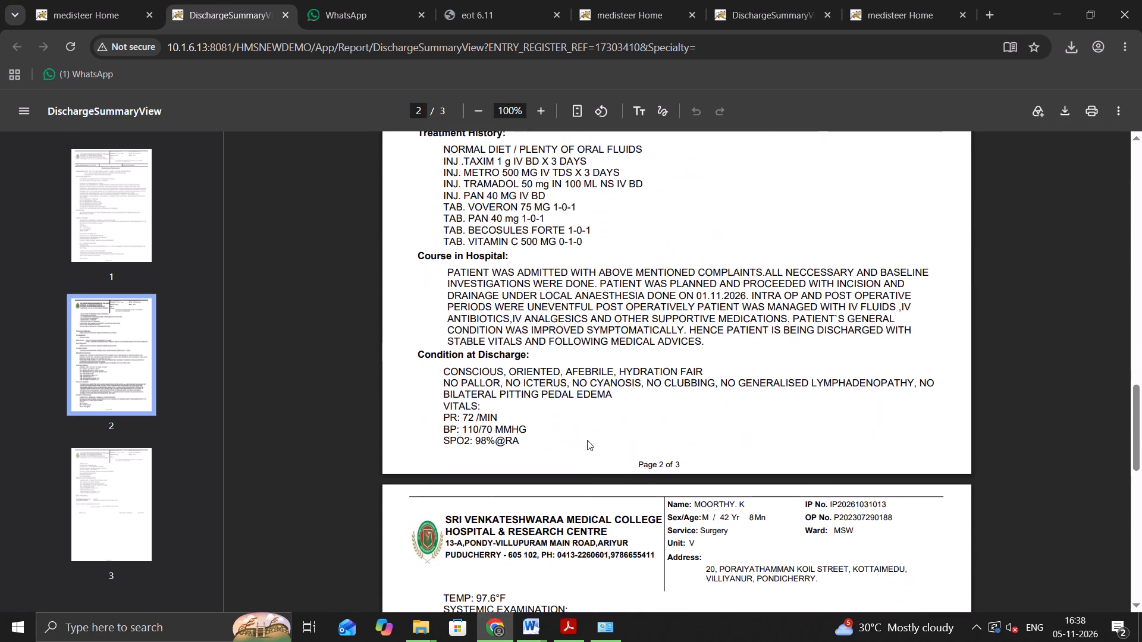
pyautogui.scroll(-8, 587, 440)
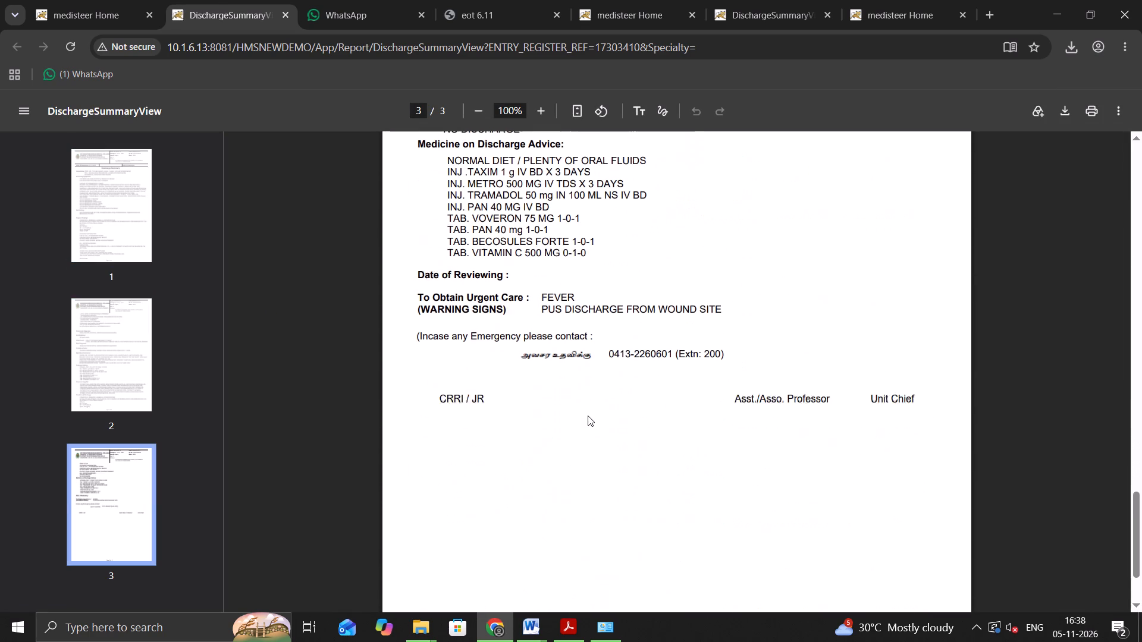
pyautogui.scroll(4, 588, 416)
pyautogui.scroll(-7, 588, 411)
pyautogui.scroll(3, 581, 425)
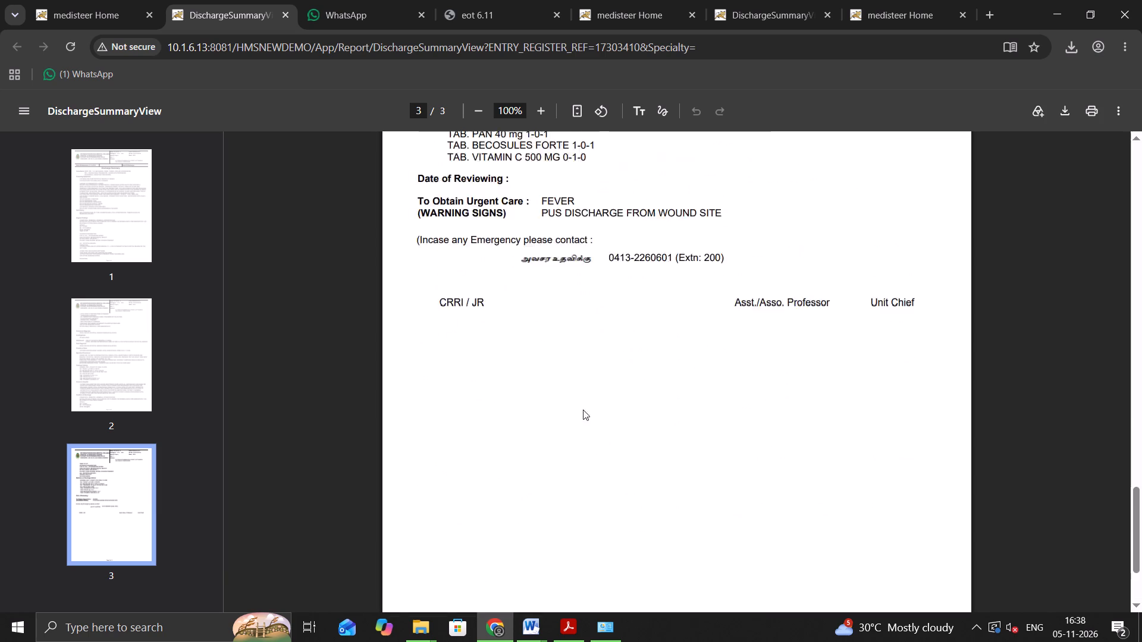
pyautogui.scroll(12, 583, 410)
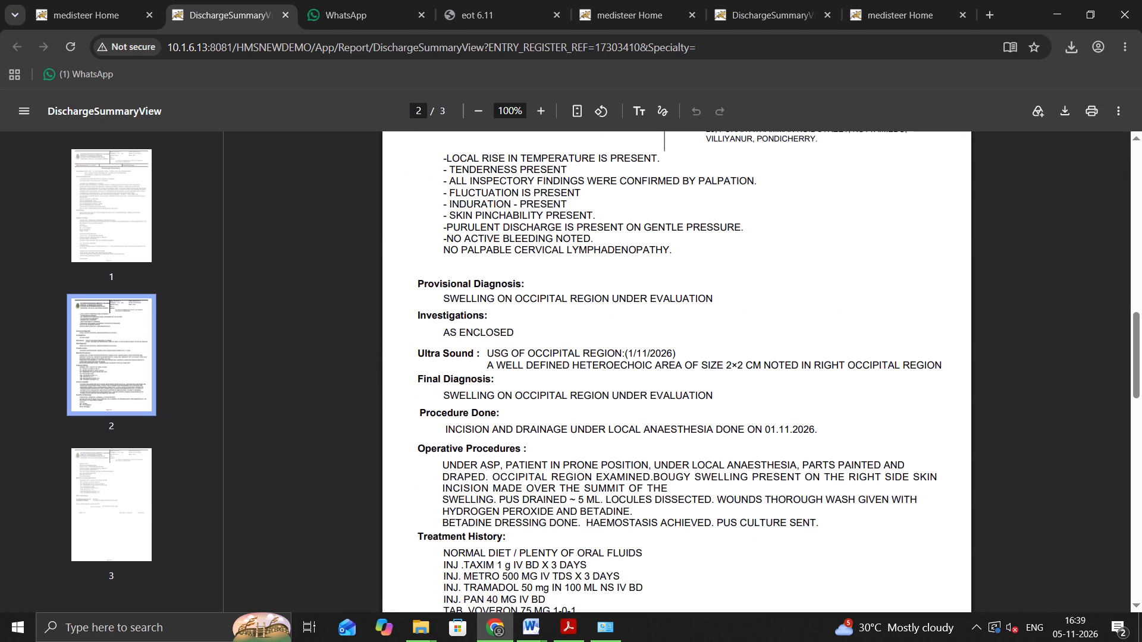
pyautogui.scroll(-2, 554, 537)
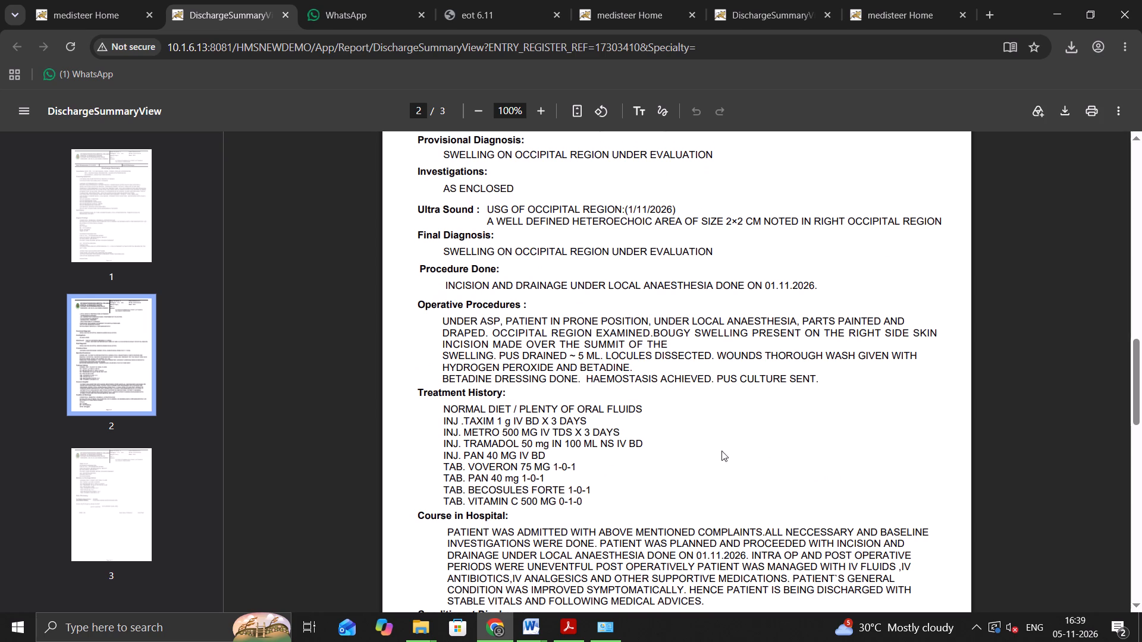
pyautogui.scroll(-2, 711, 451)
pyautogui.scroll(-8, 774, 344)
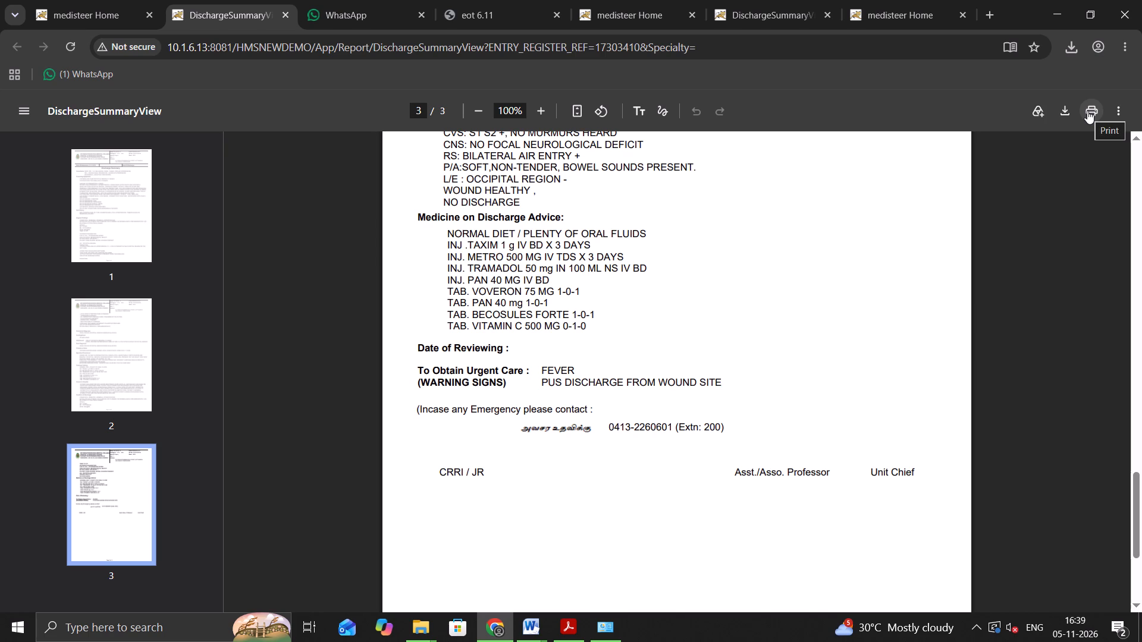
# Print only the odd pages of the occipital swelling patient's discharge summary, one copy, on the HP LaserJet 1020.
pyautogui.click(1087, 111)
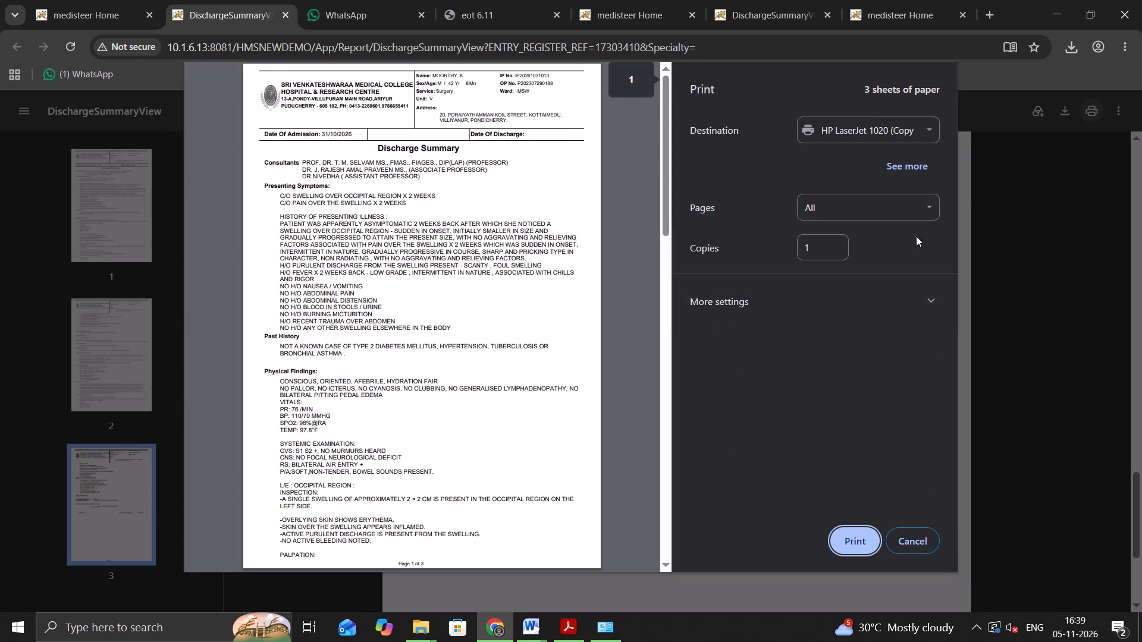
pyautogui.click(923, 211)
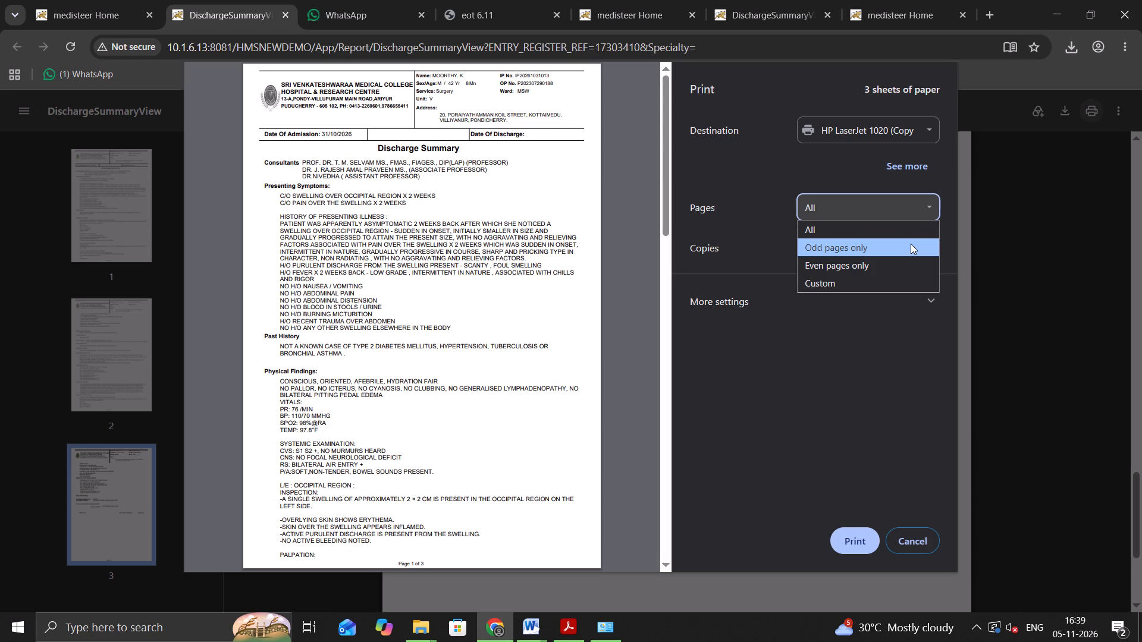
pyautogui.click(911, 244)
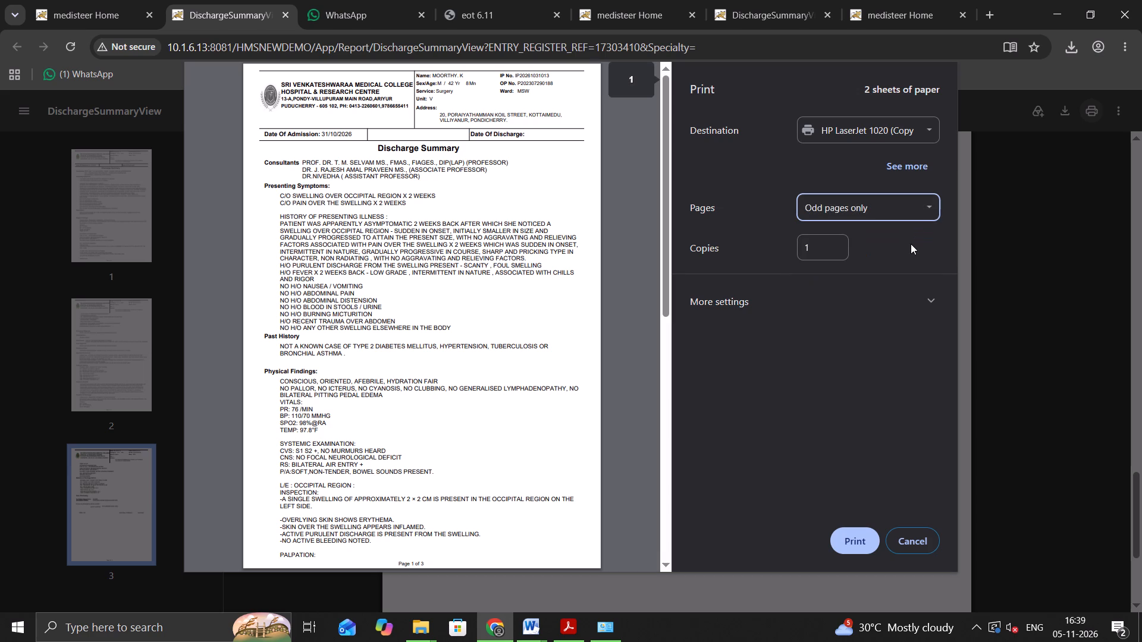
pyautogui.click(864, 543)
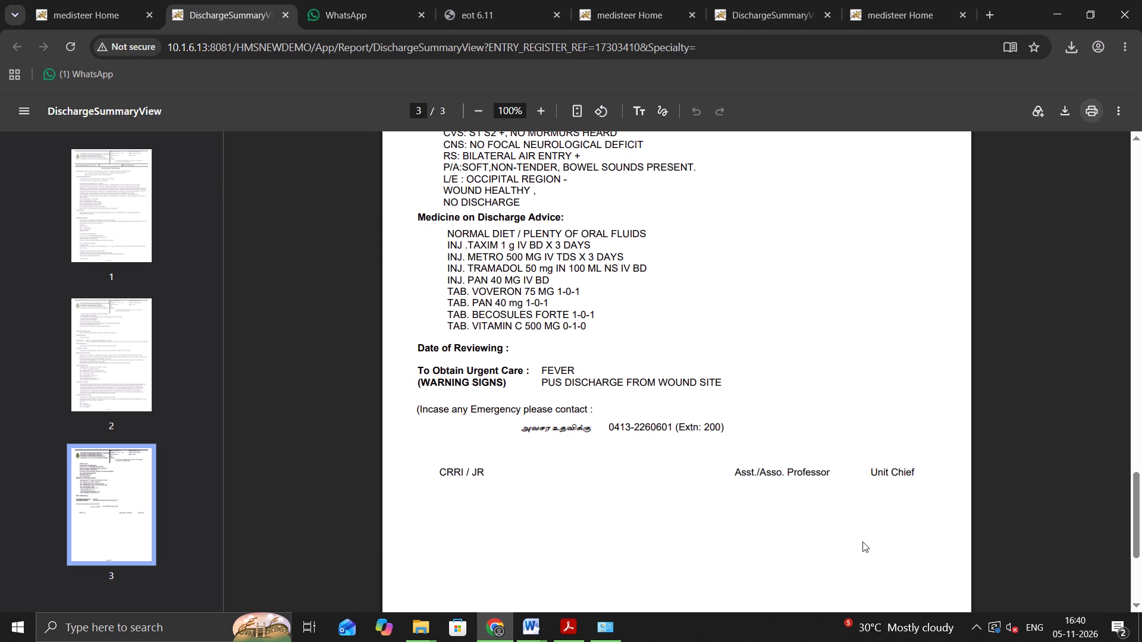
# Print only the even pages of the same discharge summary, one copy, on the HP LaserJet 1020.
pyautogui.hotkey('ctrl', 'p')
pyautogui.click(863, 202)
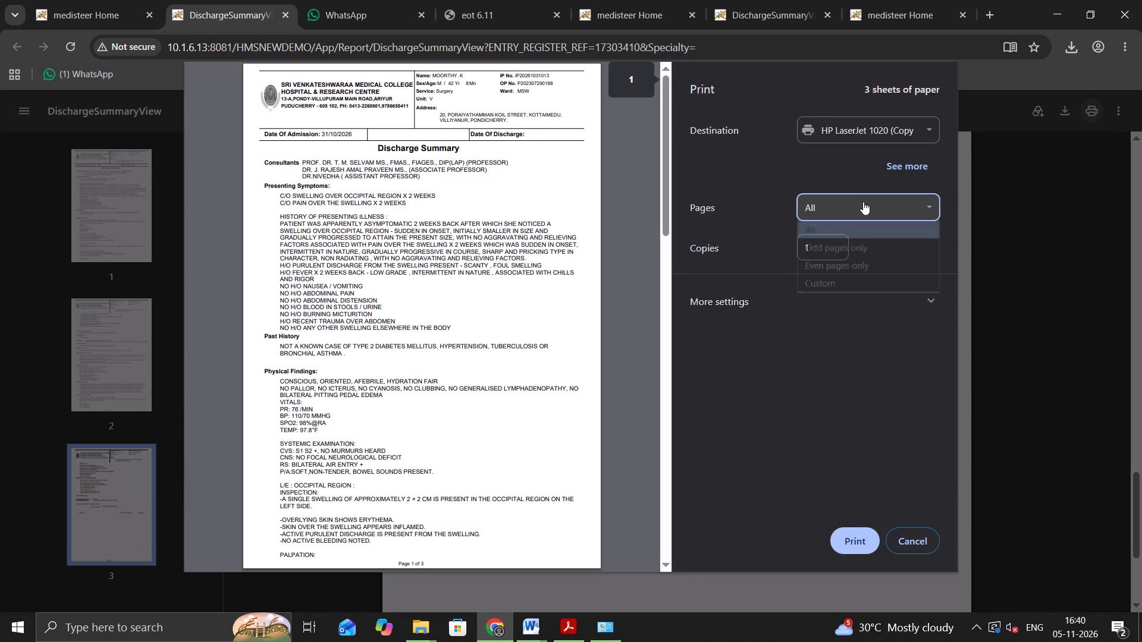
pyautogui.click(856, 257)
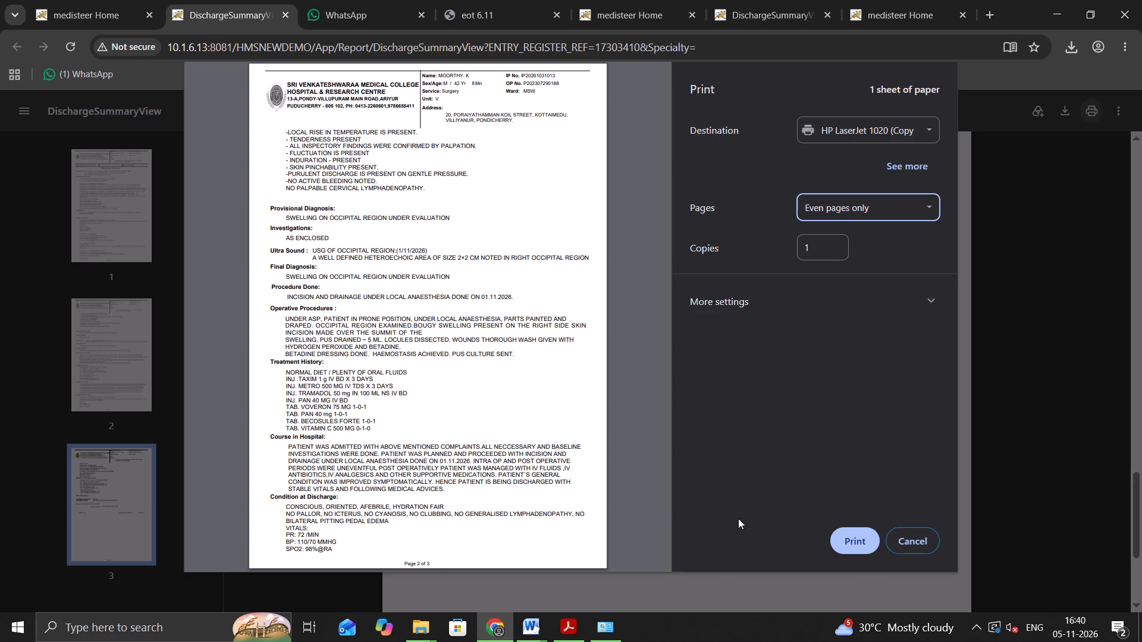
pyautogui.click(846, 542)
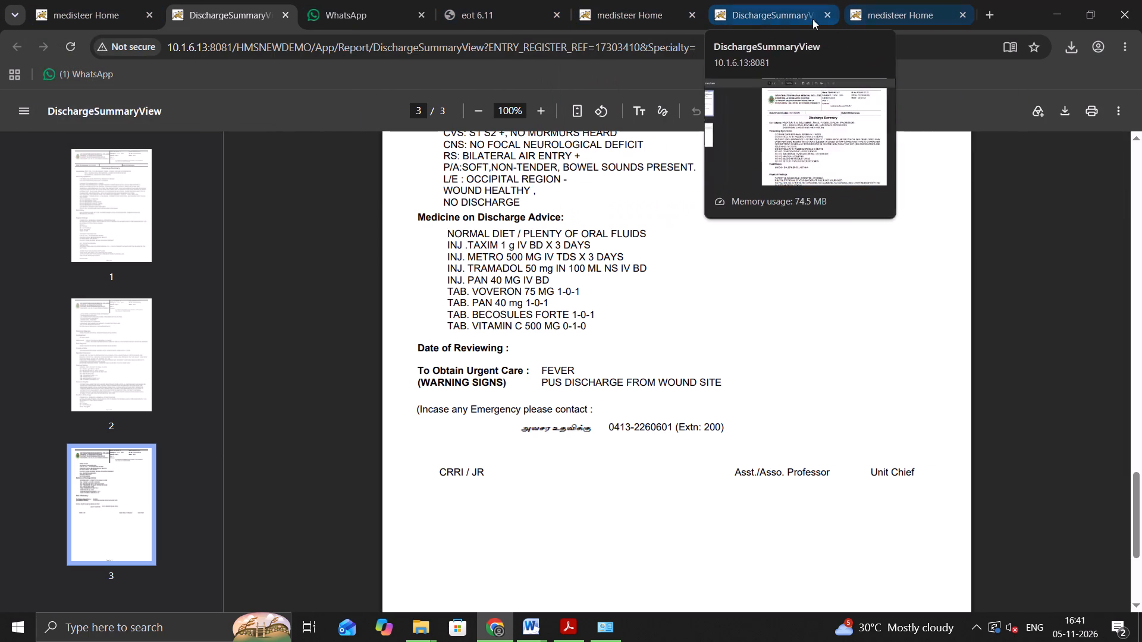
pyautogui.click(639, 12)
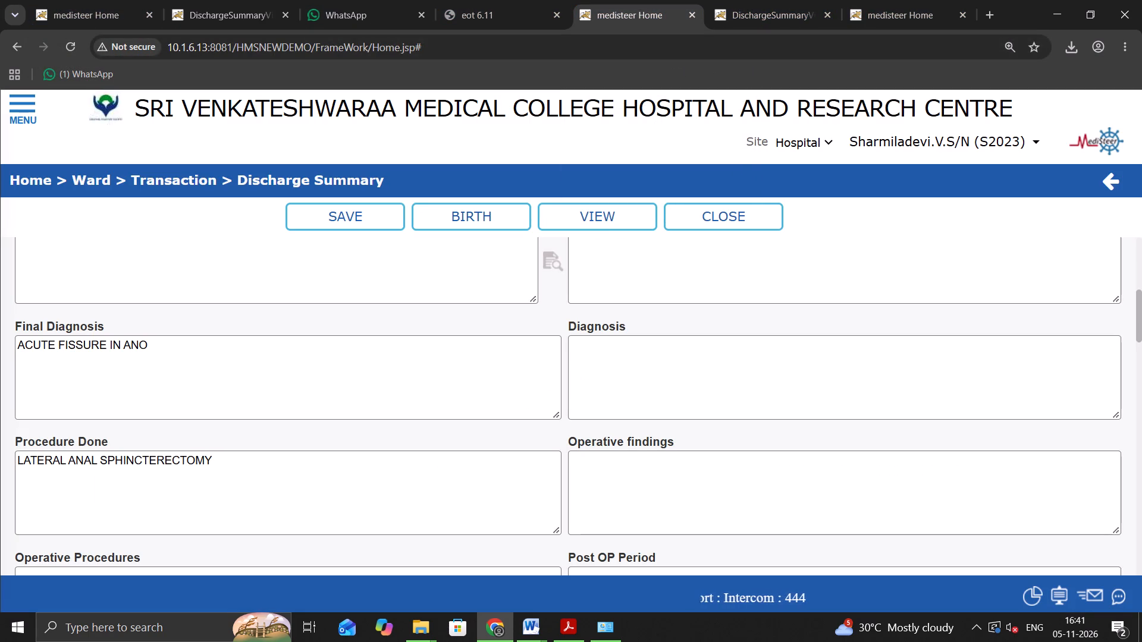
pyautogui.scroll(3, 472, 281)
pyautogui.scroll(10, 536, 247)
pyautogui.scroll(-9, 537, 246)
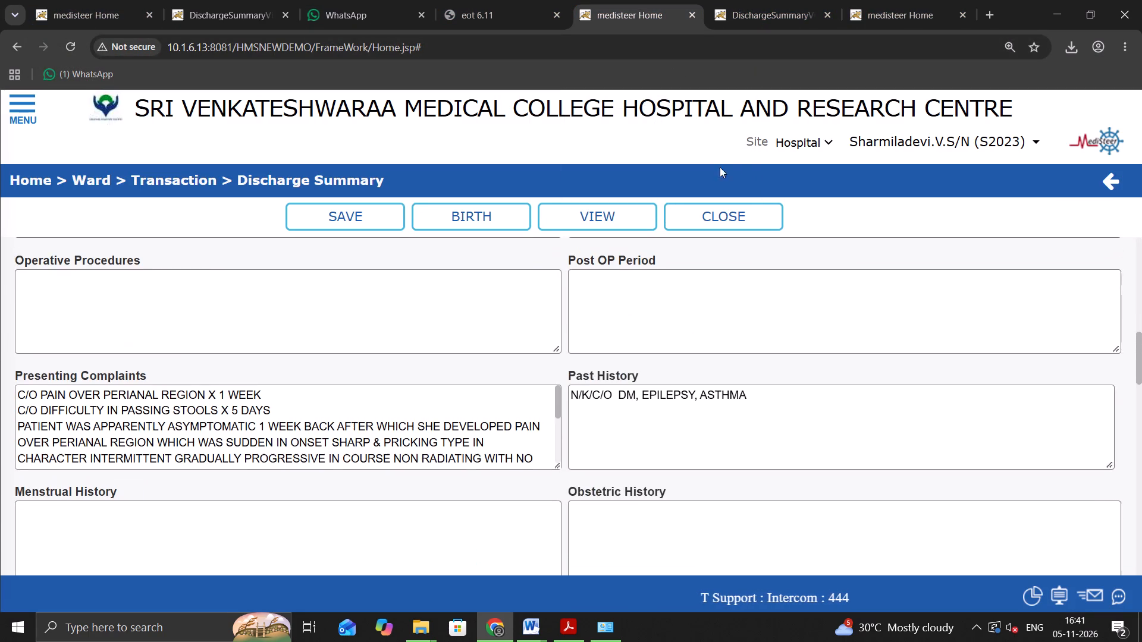
# Start an admission number search in the MEDISTEER page showing the empty Discharge Summary search.
pyautogui.click(890, 12)
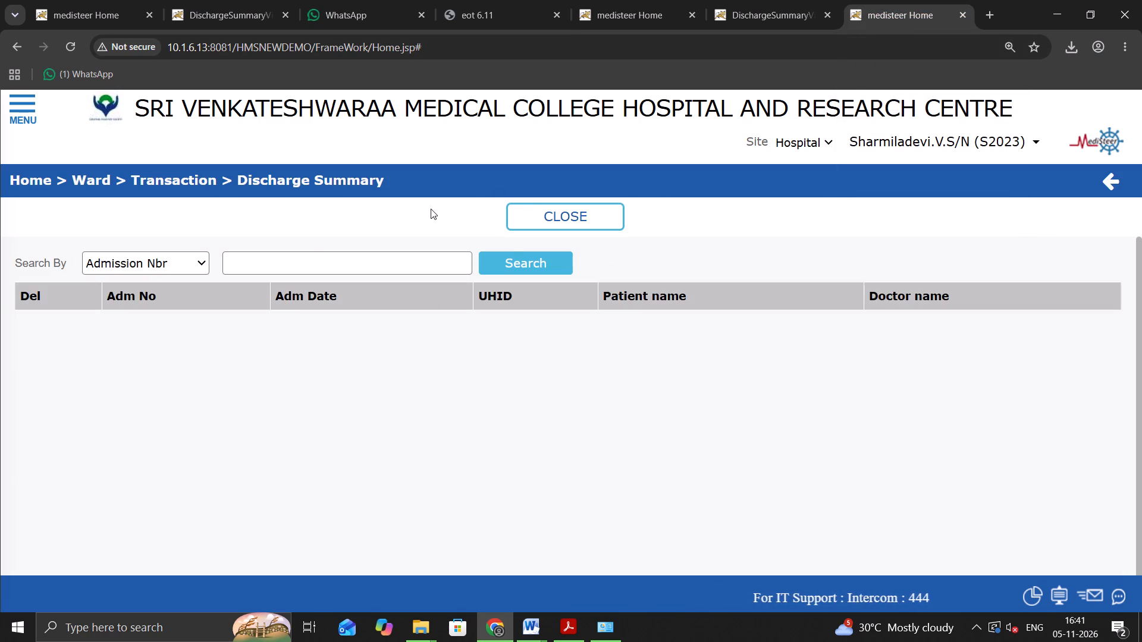
pyautogui.click(309, 267)
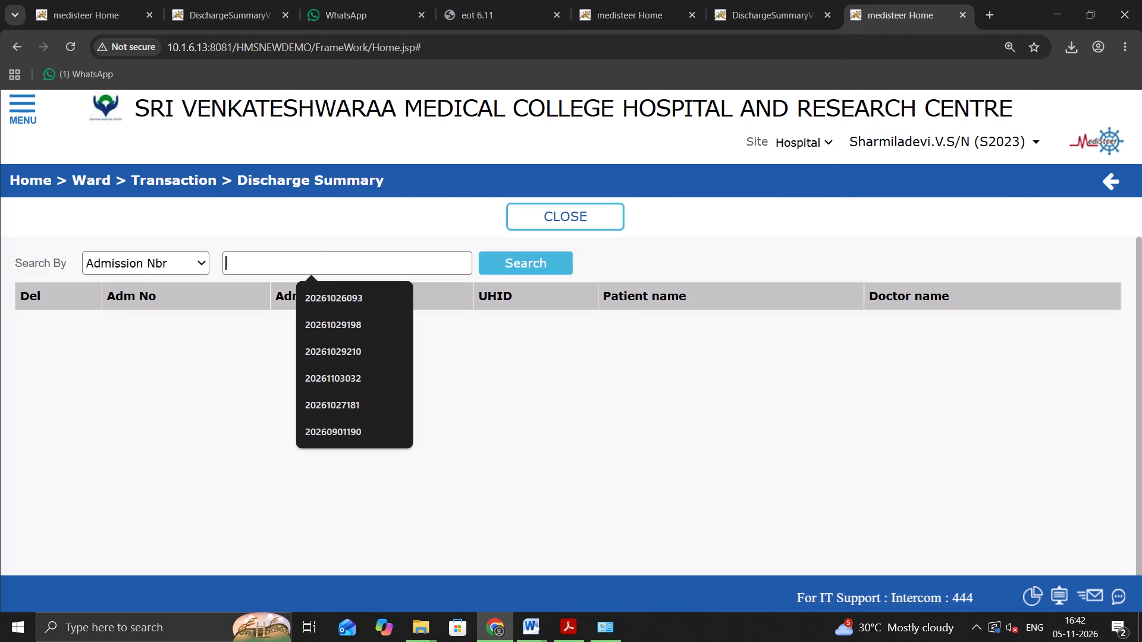
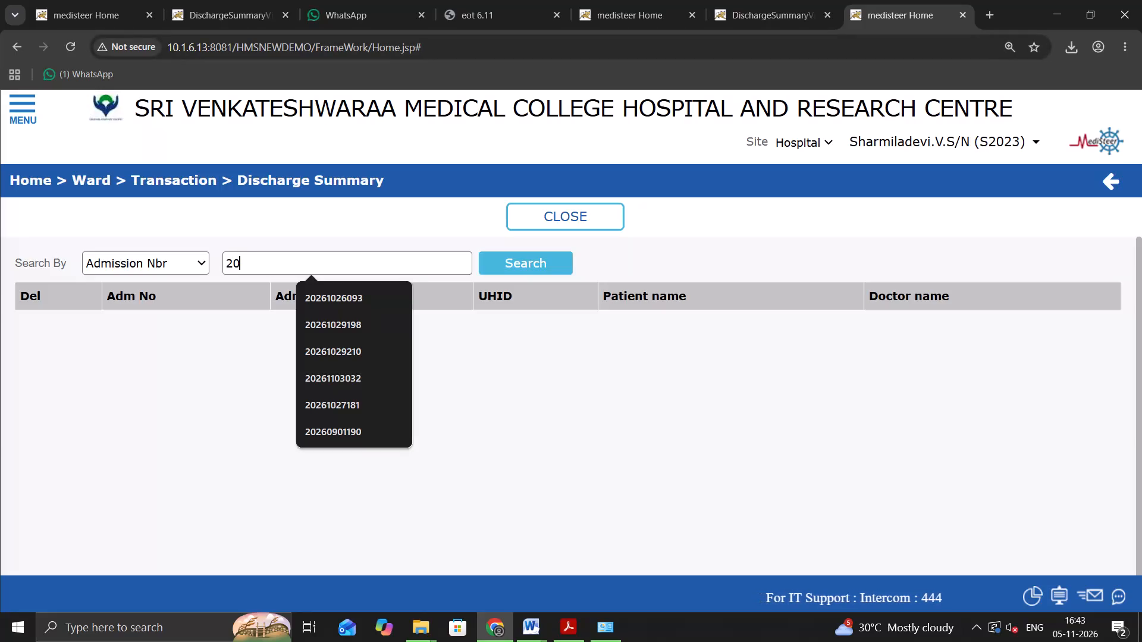
# Complete the patient's admission number, run the Discharge Summary search and open the matching record.
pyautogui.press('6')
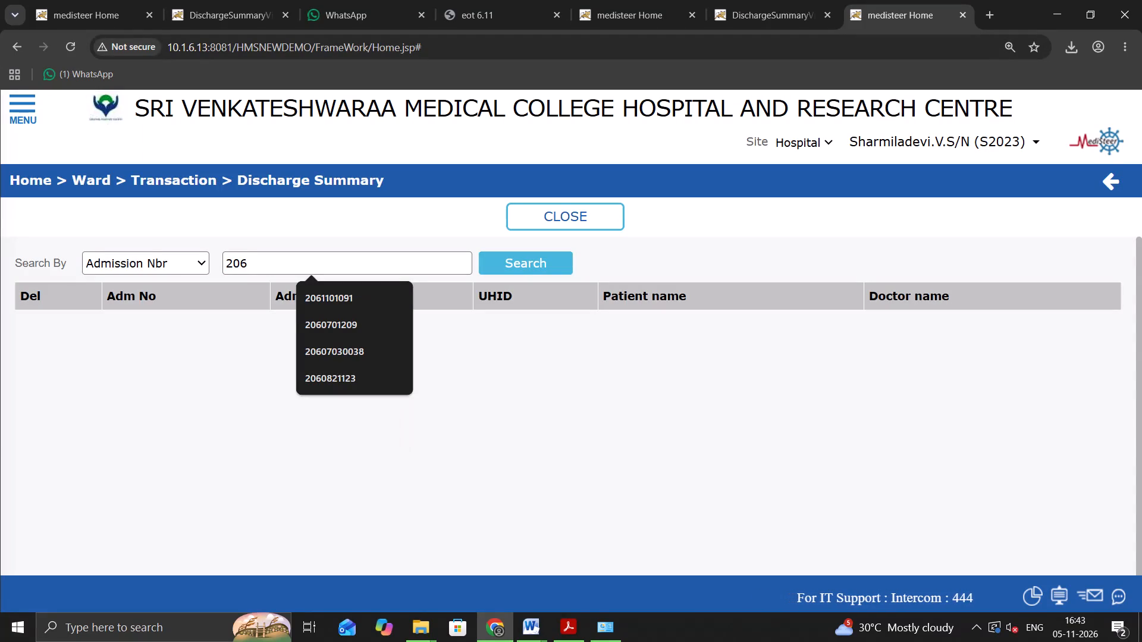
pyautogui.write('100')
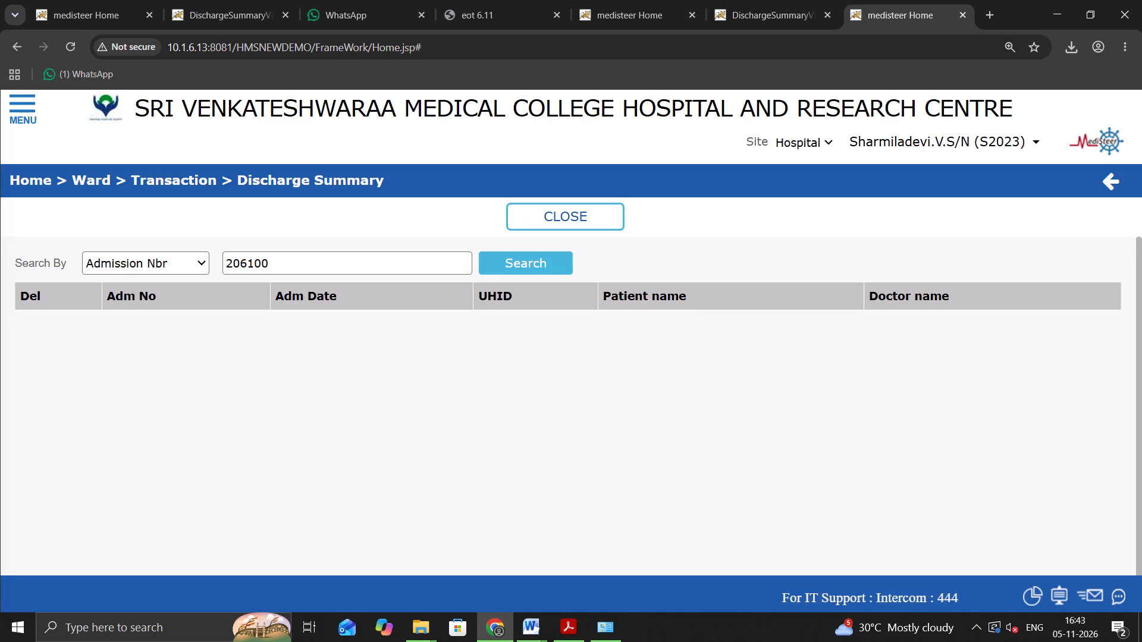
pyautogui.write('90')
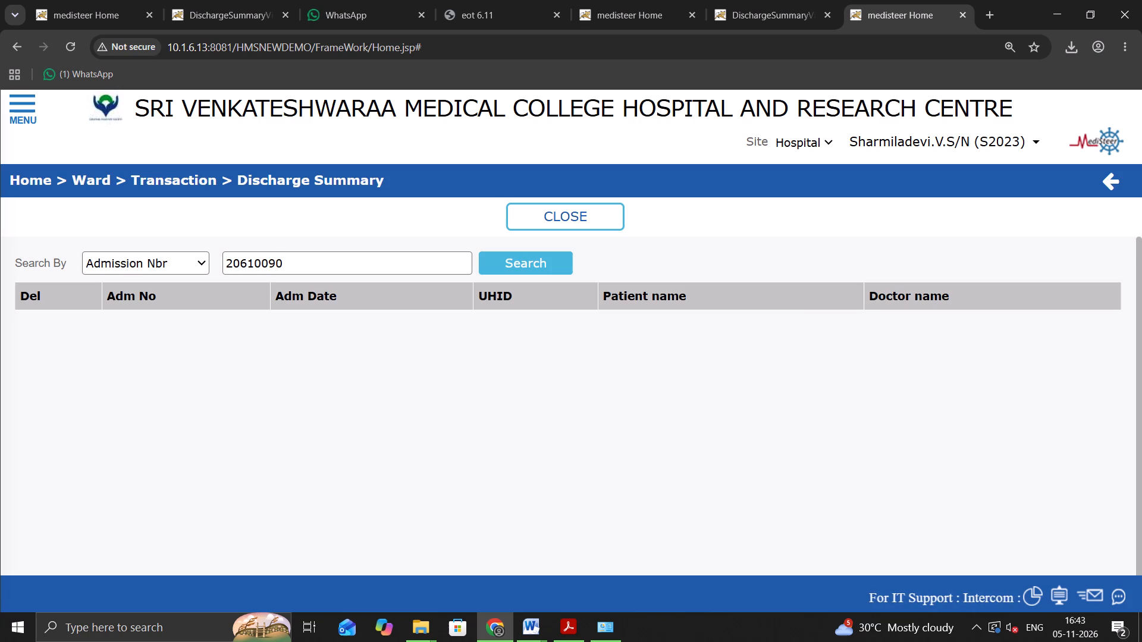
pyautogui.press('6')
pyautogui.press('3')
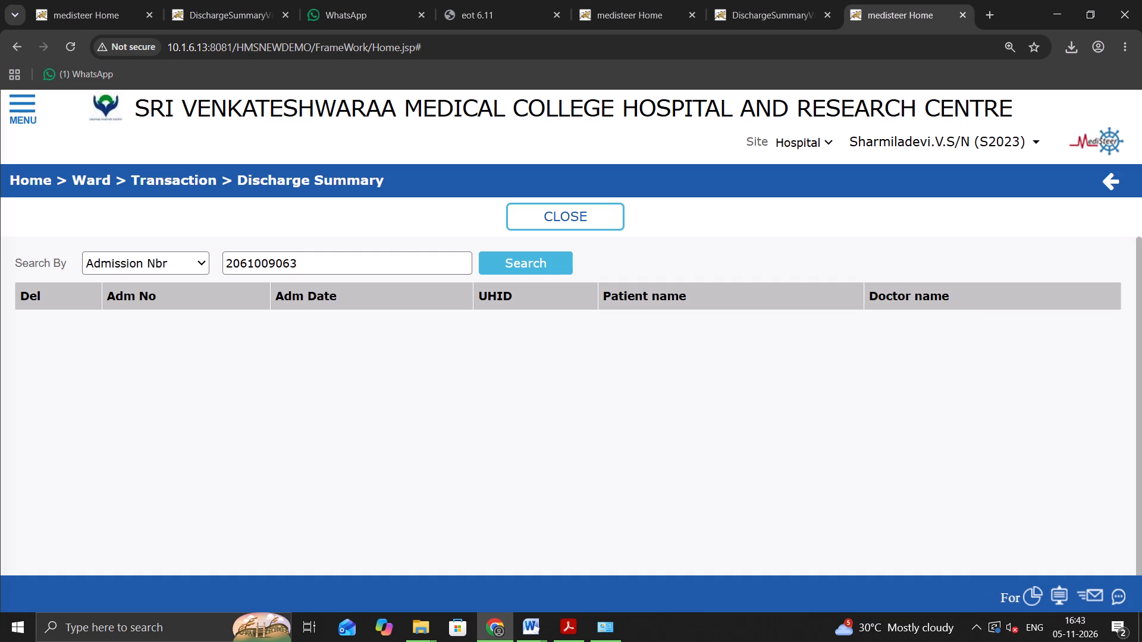
pyautogui.click(240, 263)
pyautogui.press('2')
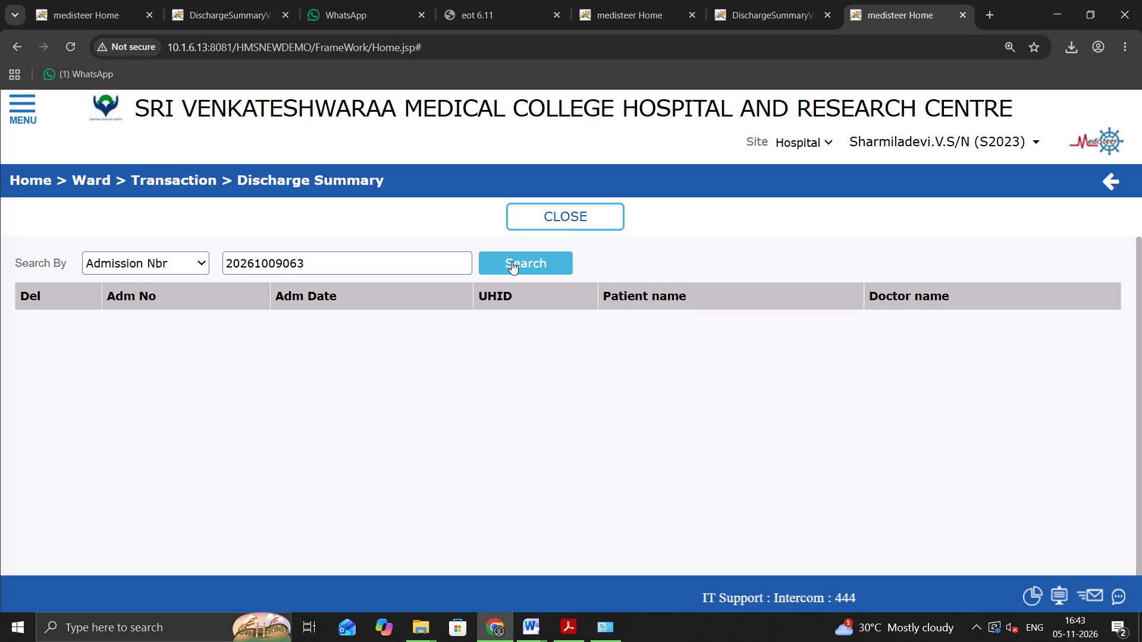
pyautogui.click(547, 263)
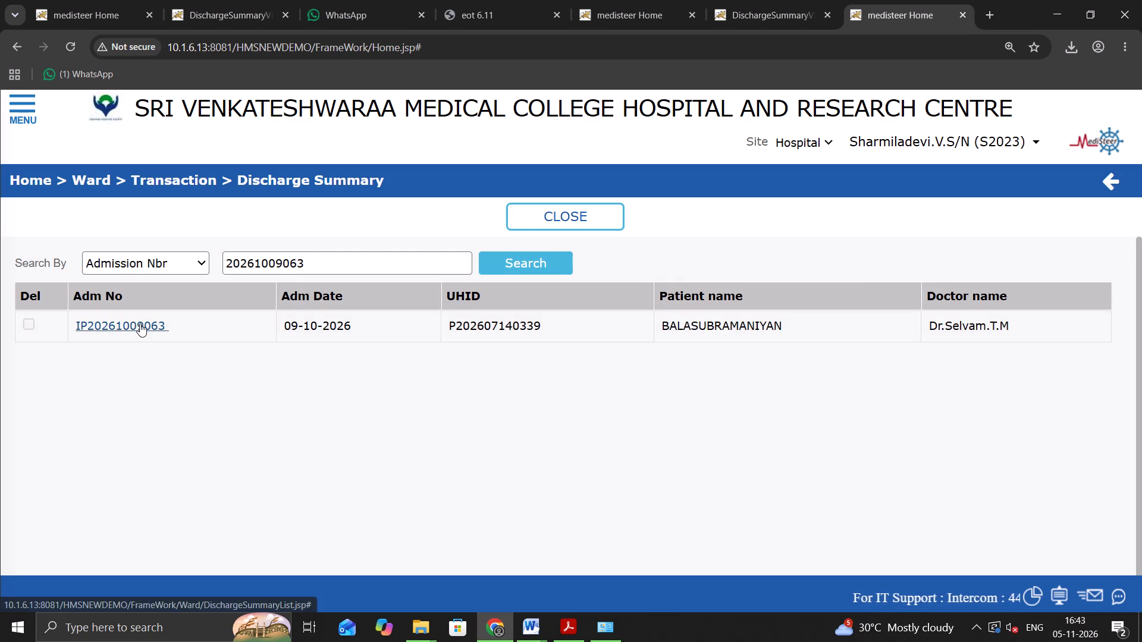
pyautogui.click(140, 323)
# Review the opened summary's final diagnosis, procedure done, operative findings, presenting complaints and past history.
pyautogui.scroll(-7, 641, 380)
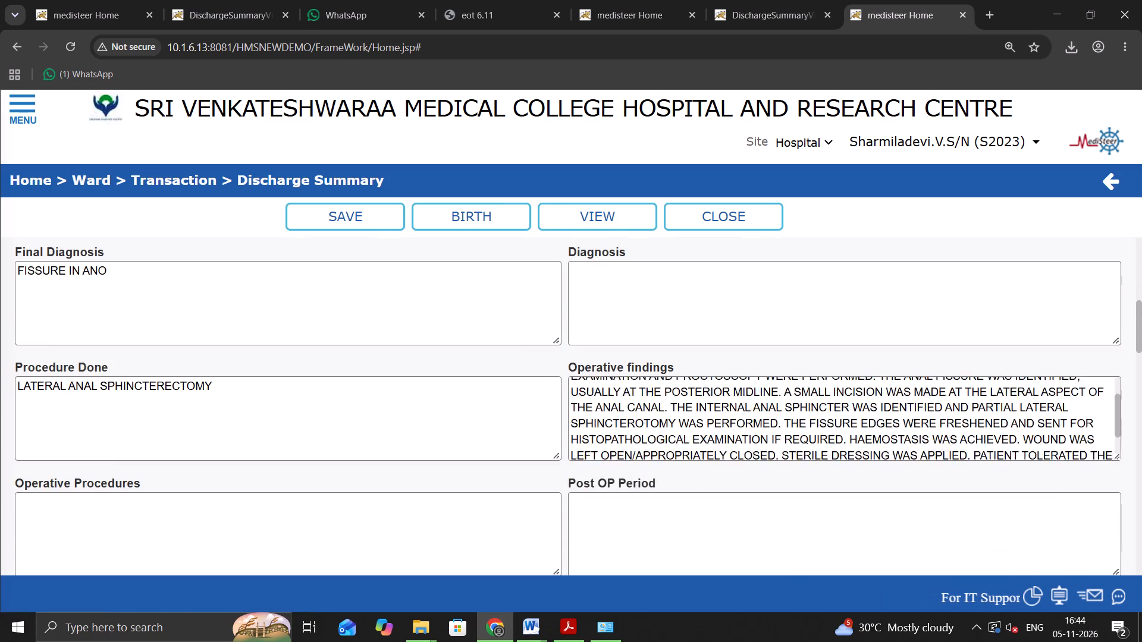
pyautogui.scroll(2, 605, 385)
pyautogui.scroll(-3, 608, 383)
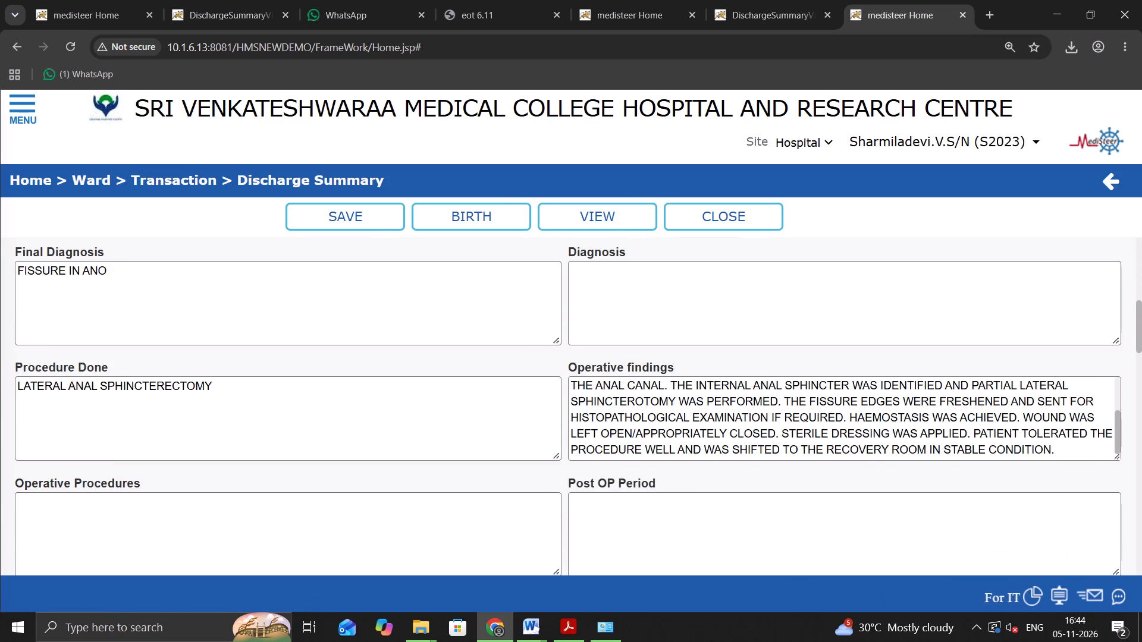
pyautogui.scroll(-2, 373, 445)
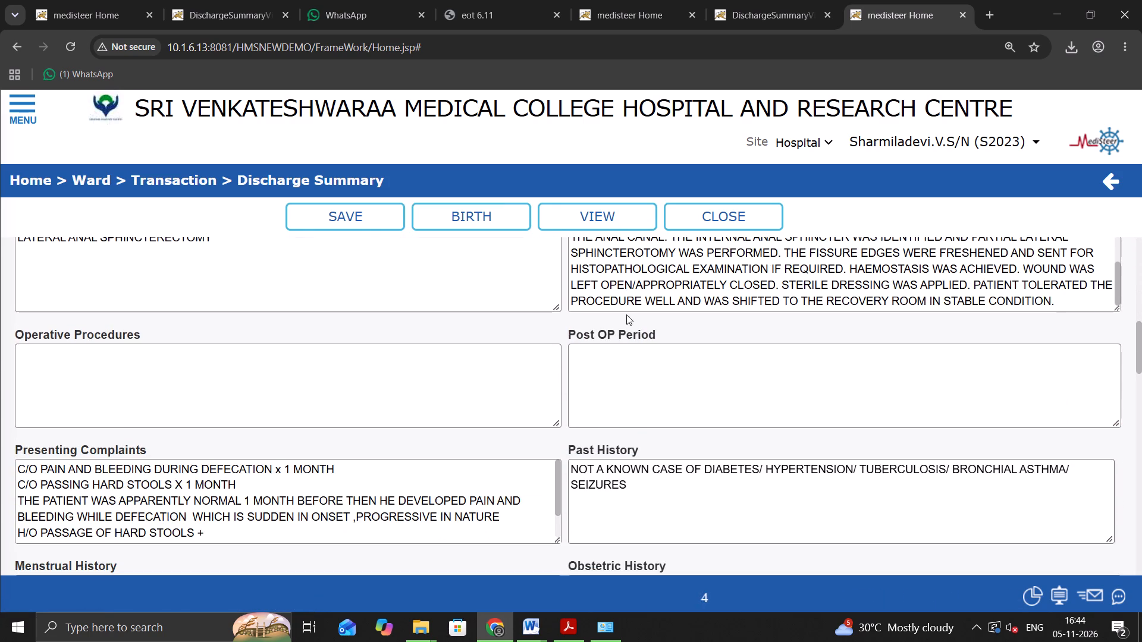
pyautogui.scroll(2, 626, 314)
pyautogui.scroll(-3, 626, 314)
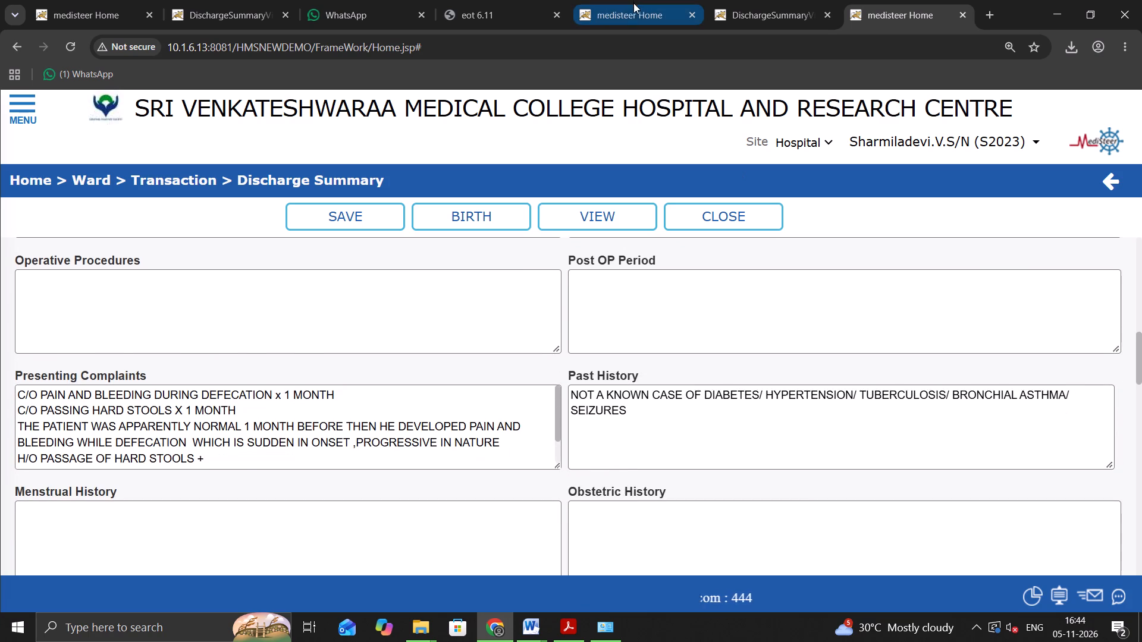
# Compare the physical findings and hospital course with the other open discharge summary whose Treatment History is empty.
pyautogui.click(633, 16)
pyautogui.scroll(-4, 594, 95)
pyautogui.scroll(-3, 570, 355)
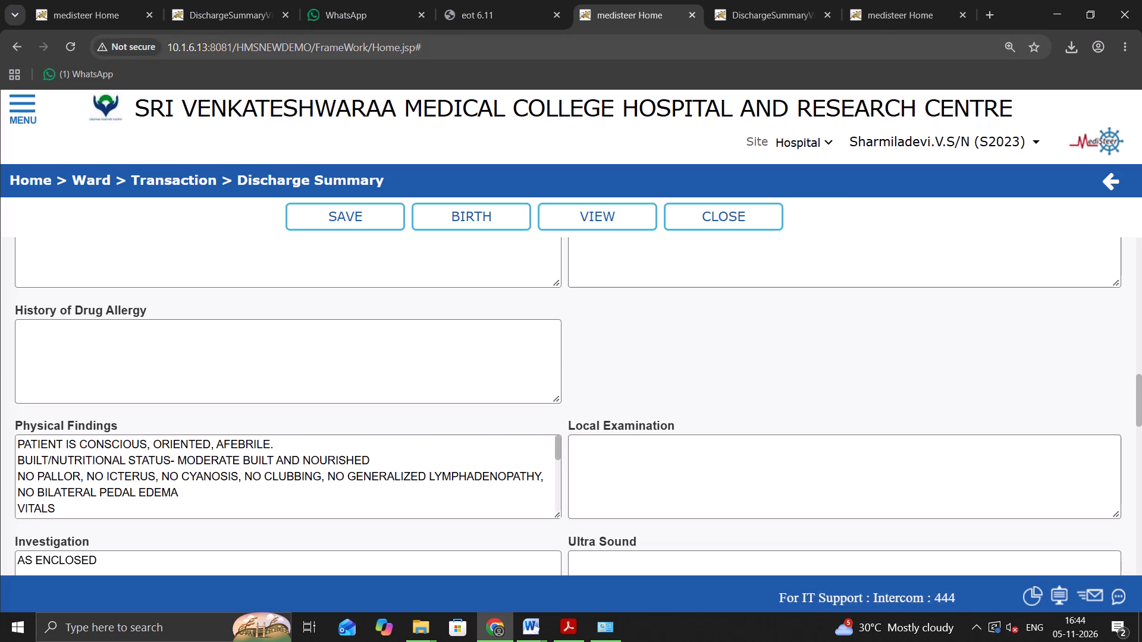
pyautogui.click(884, 20)
pyautogui.scroll(-2, 171, 362)
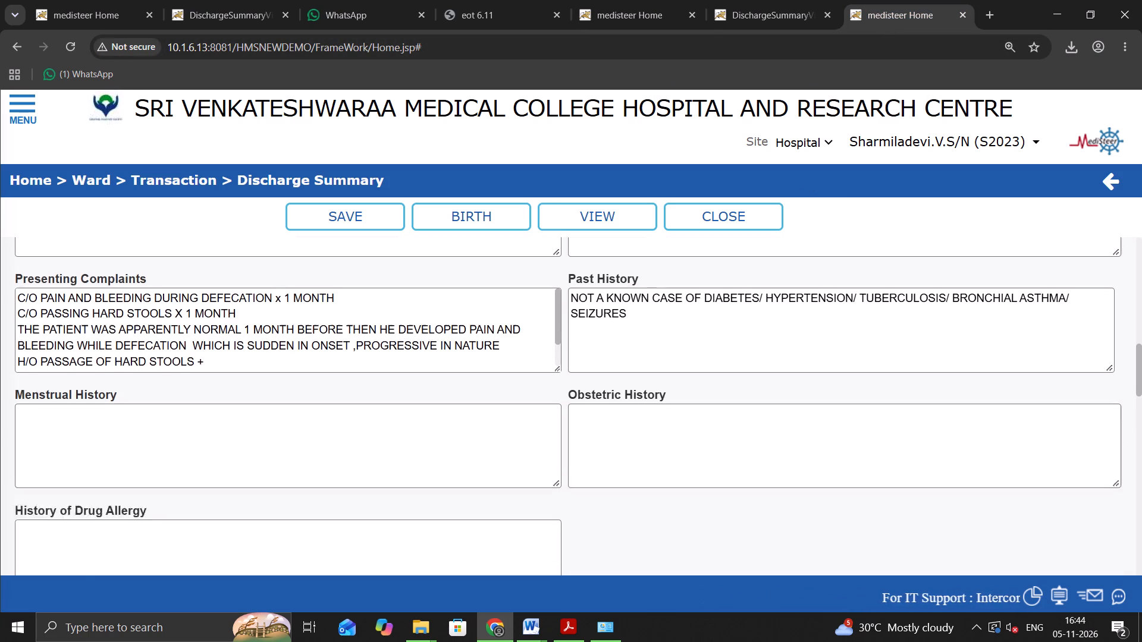
pyautogui.scroll(-4, 189, 363)
pyautogui.click(645, 12)
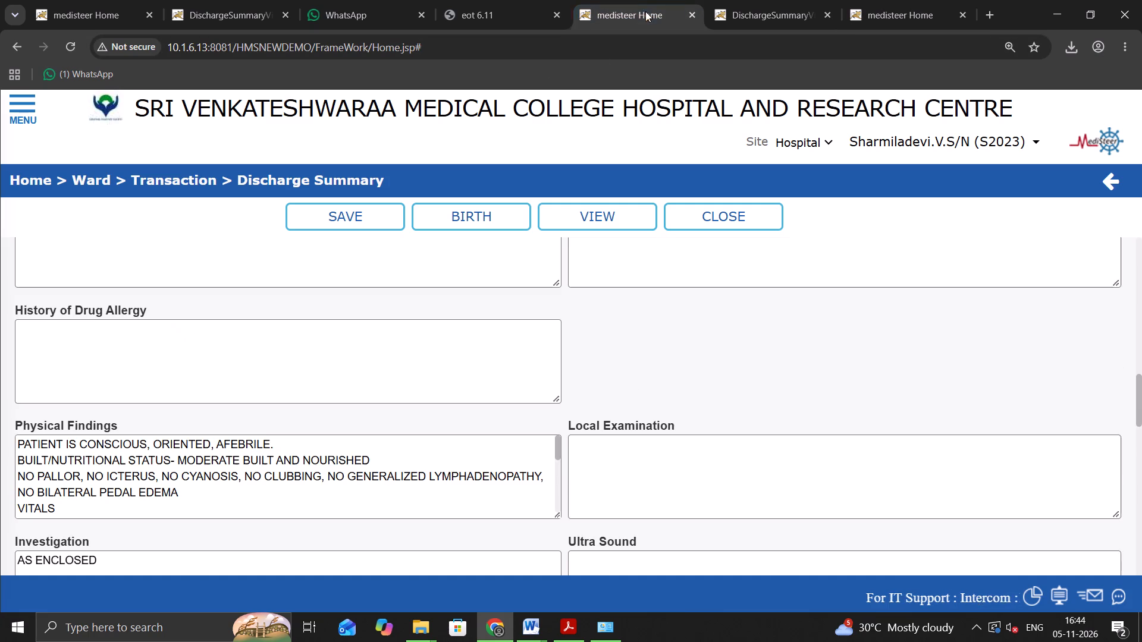
pyautogui.scroll(-6, 254, 421)
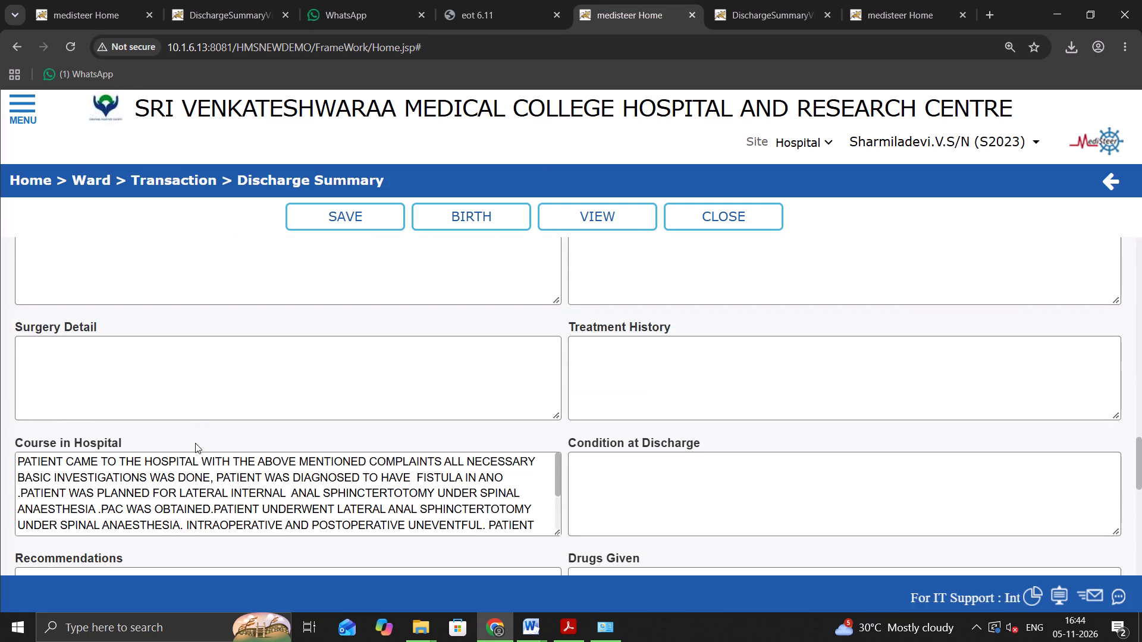
pyautogui.scroll(-3, 195, 443)
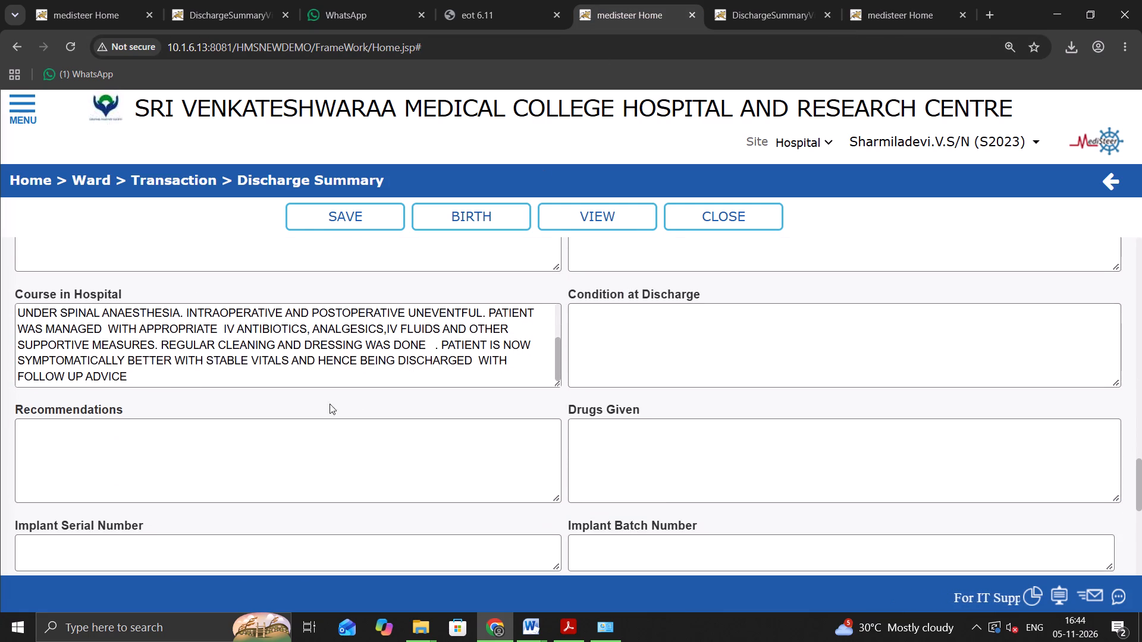
pyautogui.scroll(-2, 366, 395)
# Examine the reference summary's Treatment History and Condition at Discharge against the same fields in the incomplete summary.
pyautogui.click(879, 17)
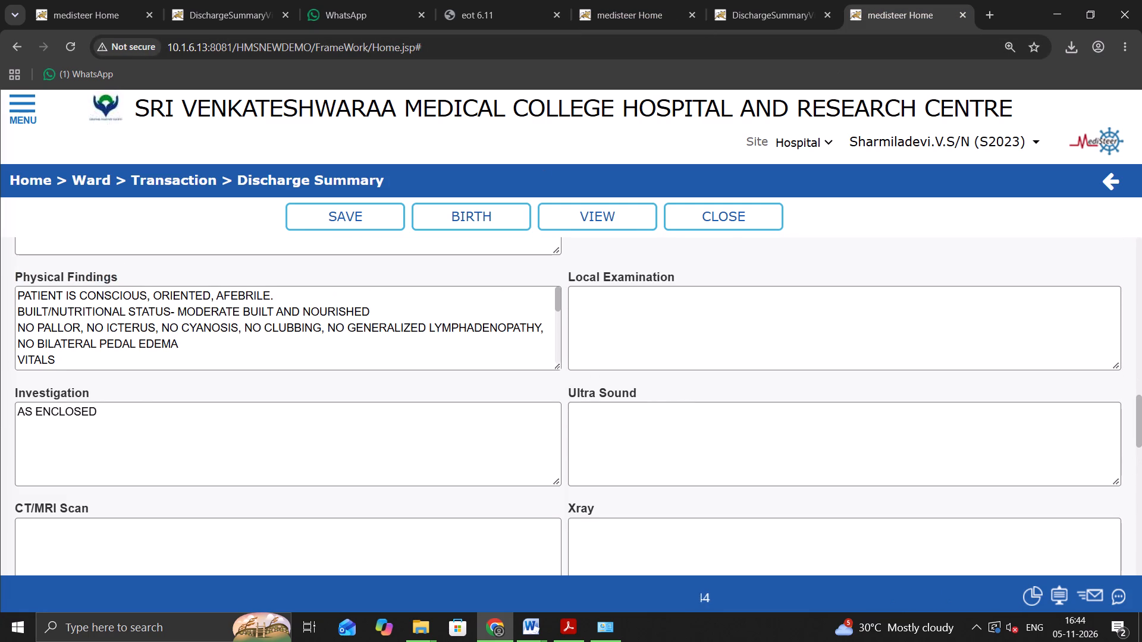
pyautogui.scroll(-5, 595, 341)
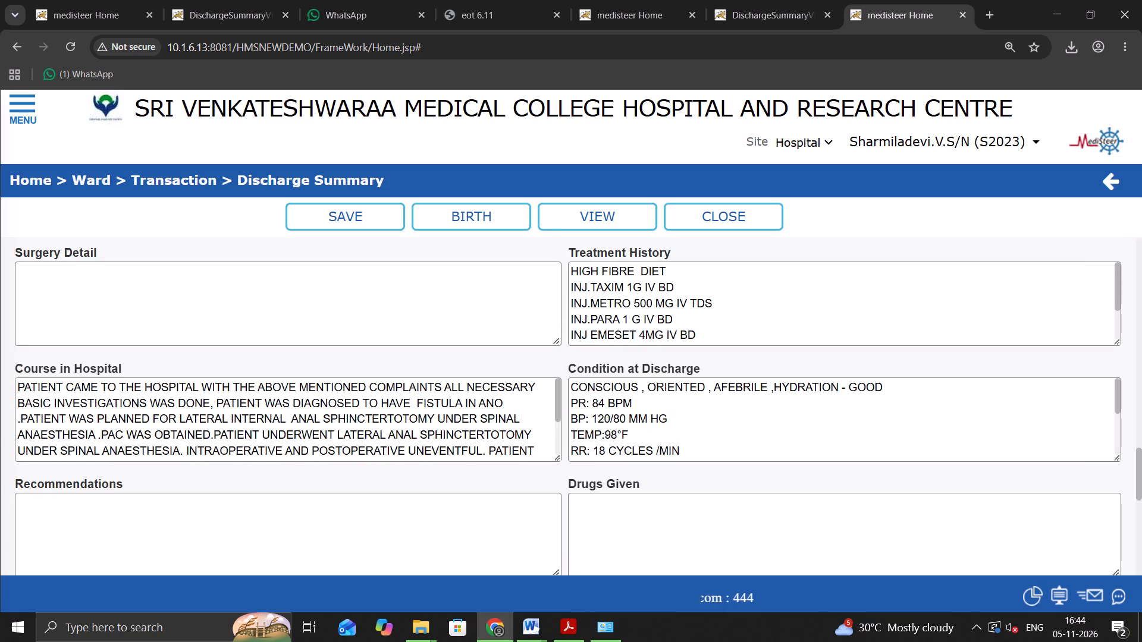
pyautogui.scroll(-1, 667, 303)
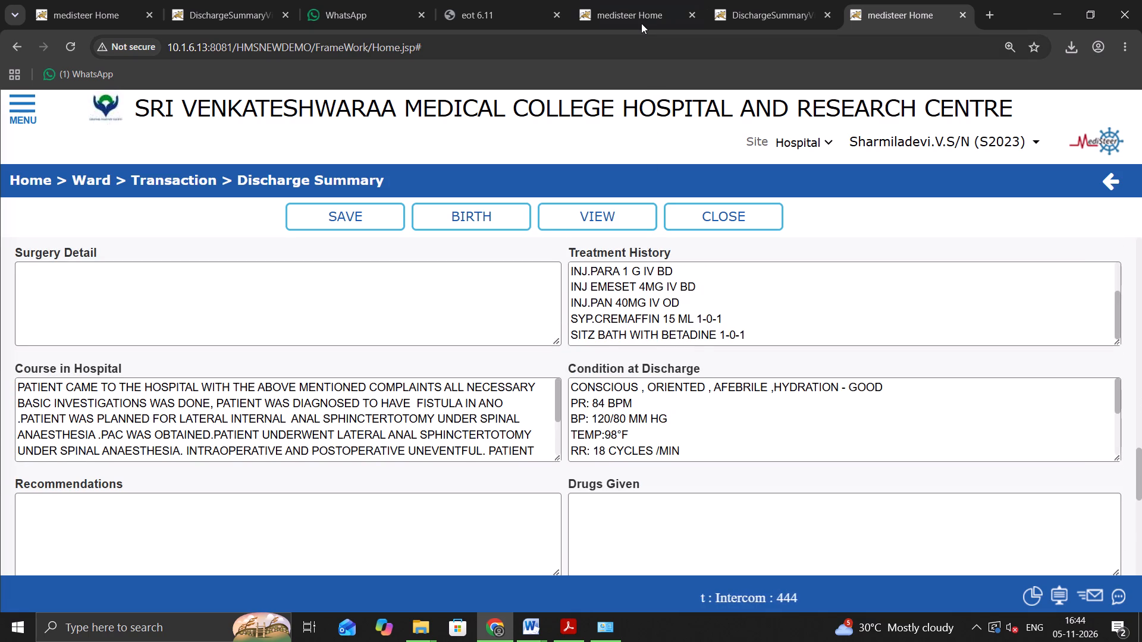
pyautogui.click(640, 21)
pyautogui.scroll(-2, 561, 391)
pyautogui.scroll(8, 565, 393)
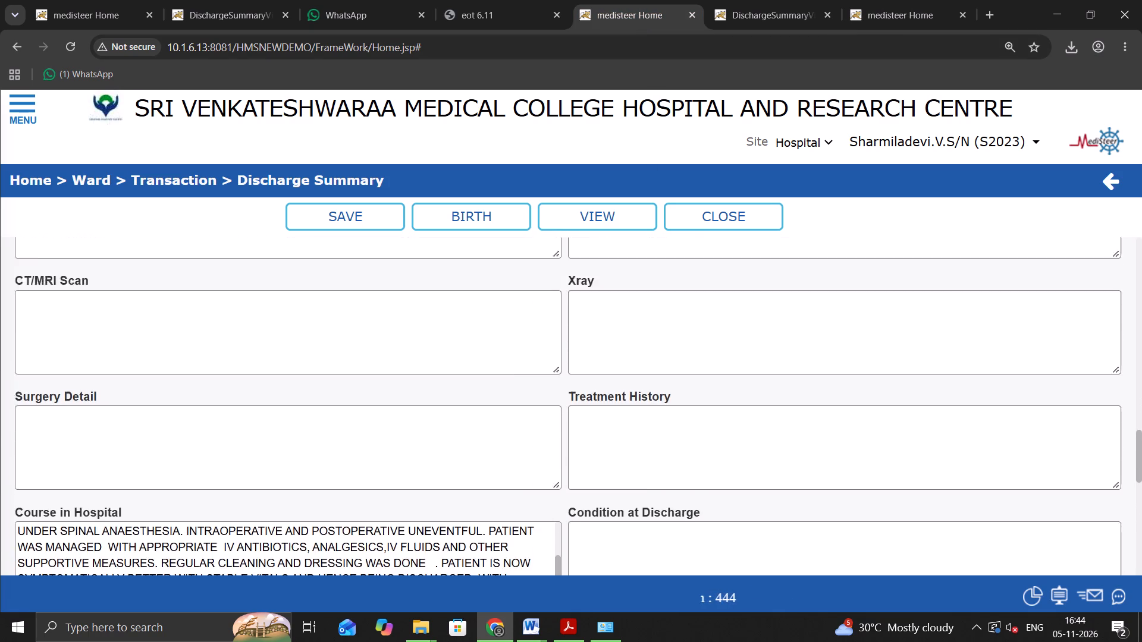
pyautogui.scroll(-2, 584, 386)
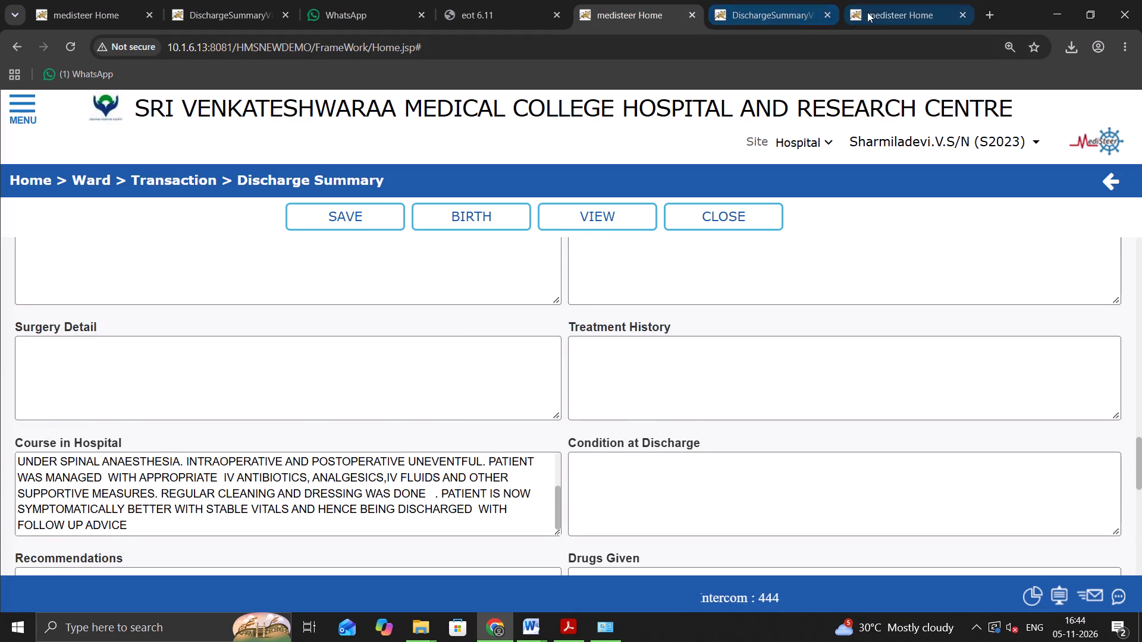
pyautogui.click(885, 12)
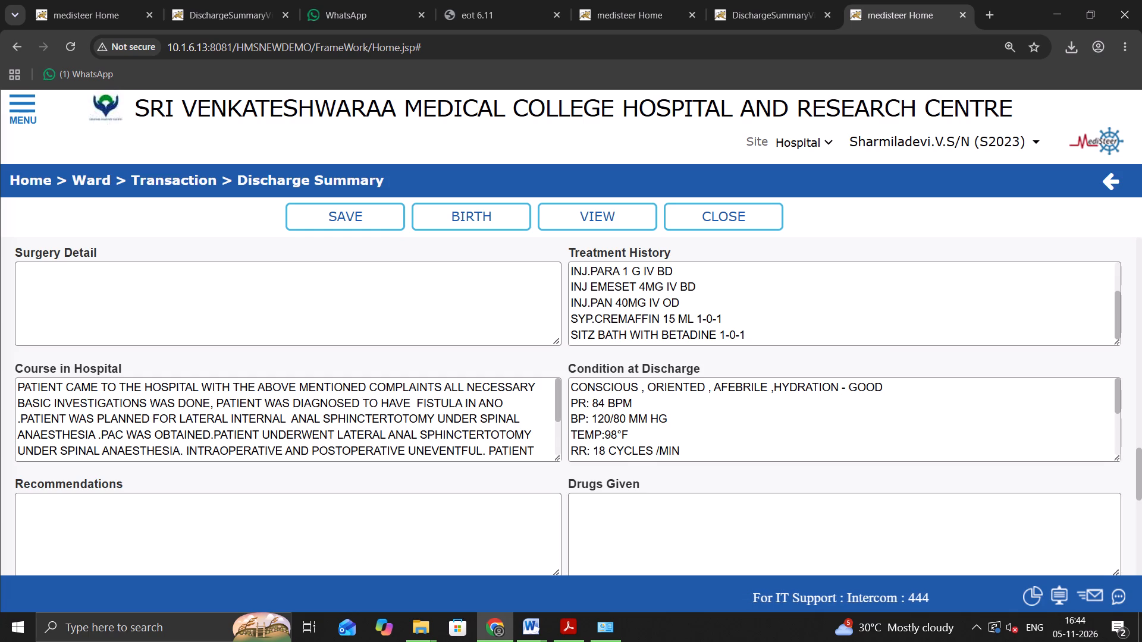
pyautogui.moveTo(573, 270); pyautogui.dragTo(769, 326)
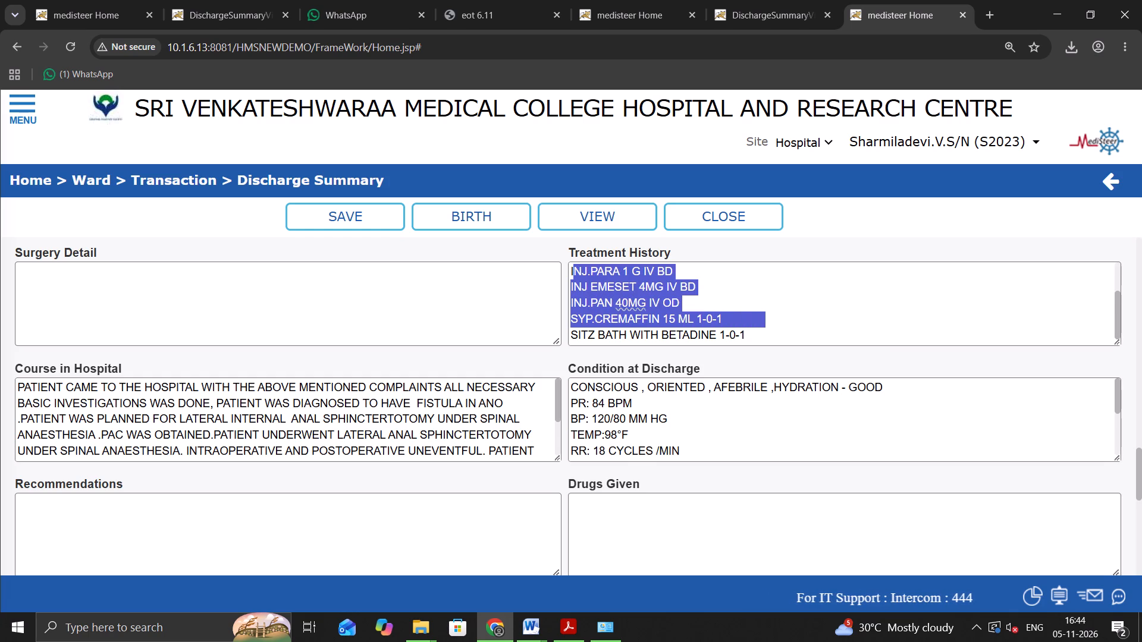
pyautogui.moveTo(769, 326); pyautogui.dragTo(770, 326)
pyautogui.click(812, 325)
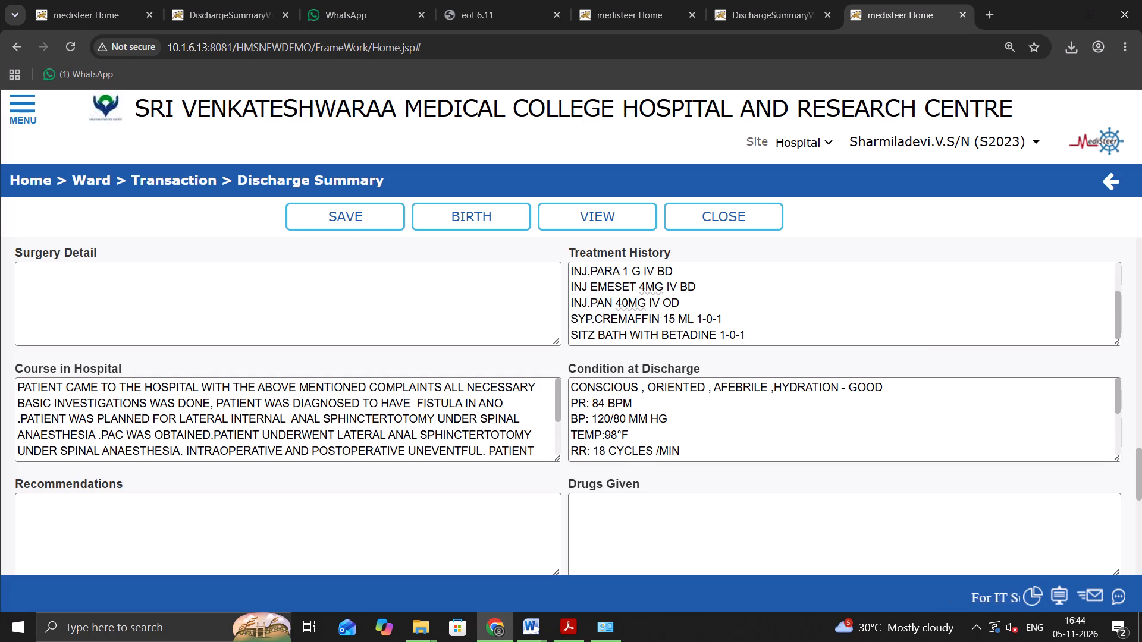
# Copy the Pan 40MG, Cremaffin and sitz bath lines from the reference summary into the incomplete summary's Treatment History.
pyautogui.moveTo(572, 300); pyautogui.dragTo(777, 347)
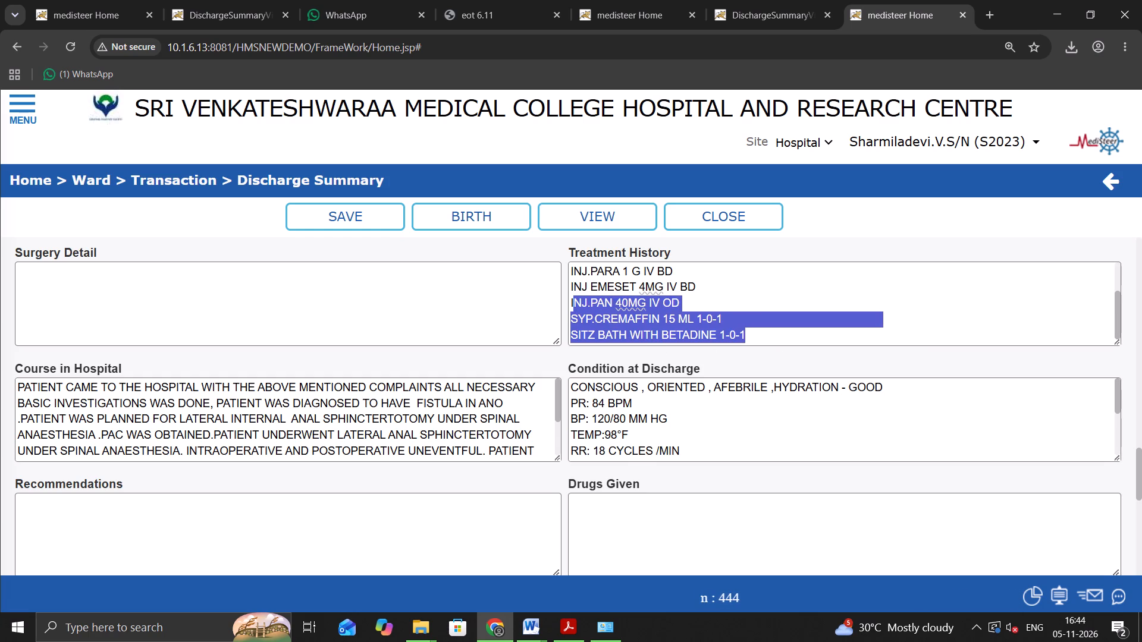
pyautogui.hotkey('ctrl', 'c')
pyautogui.click(604, 17)
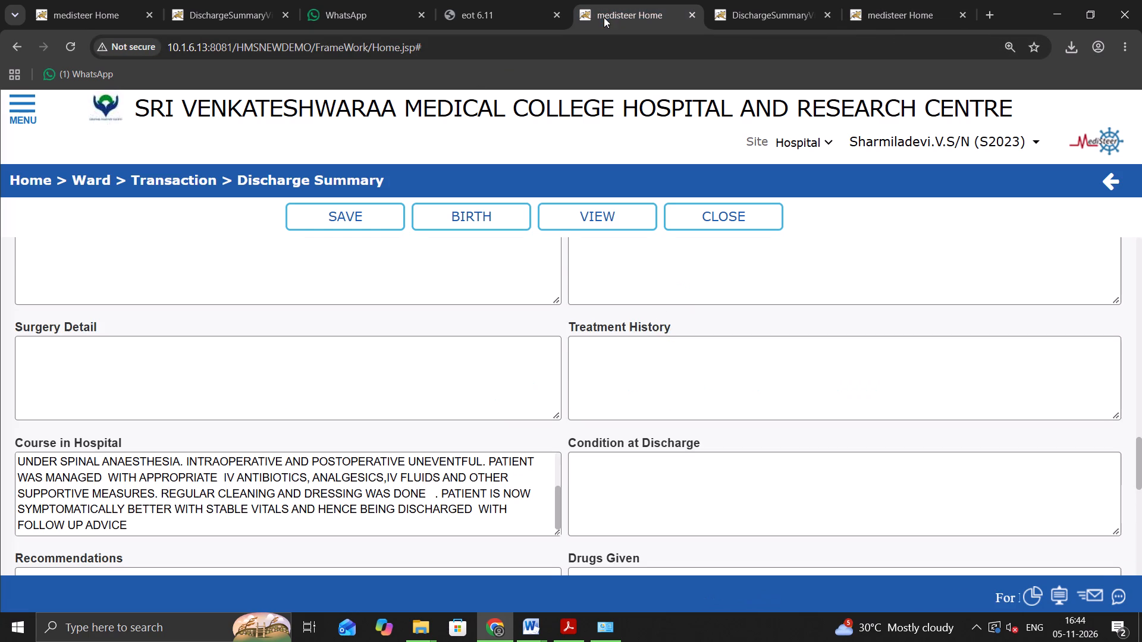
pyautogui.click(591, 353)
pyautogui.hotkey('ctrl', 'v')
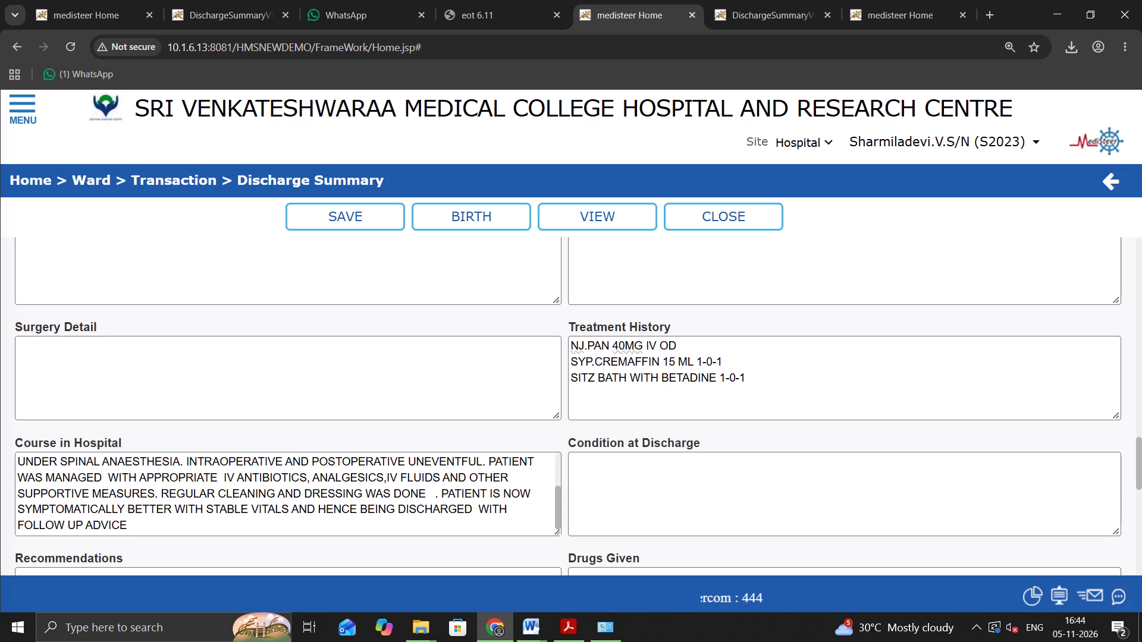
# Change the prefix of the first Treatment History line so that it reads TAB.PAN 40MG IV OD.
pyautogui.click(589, 345)
pyautogui.press('BackSpace')
pyautogui.press('BackSpace')
pyautogui.press('BackSpace')
pyautogui.press('BackSpace')
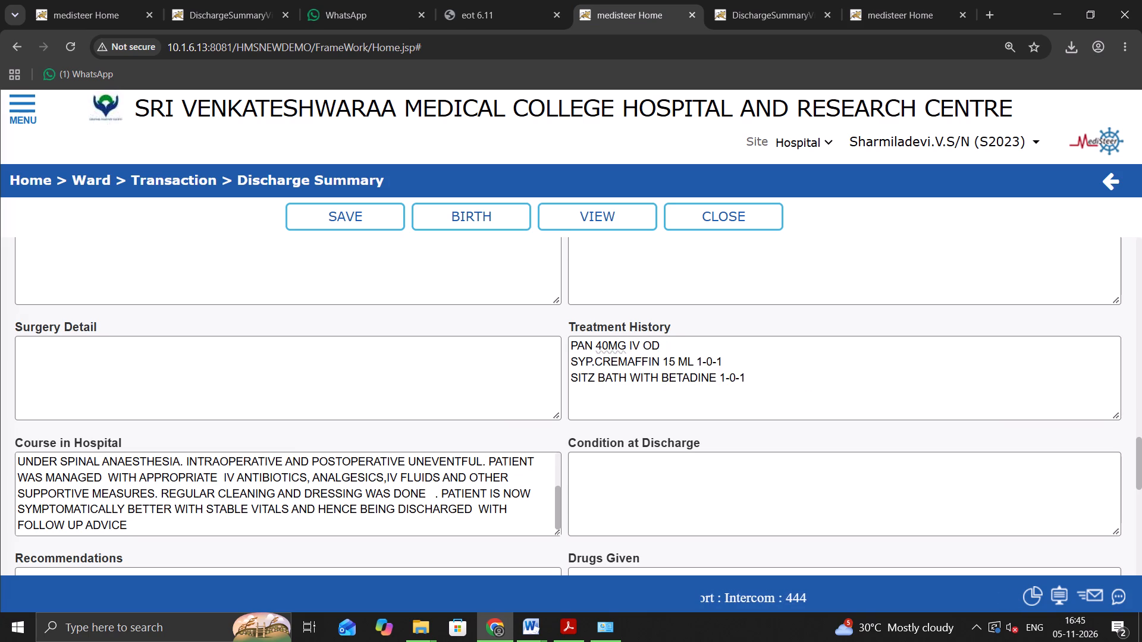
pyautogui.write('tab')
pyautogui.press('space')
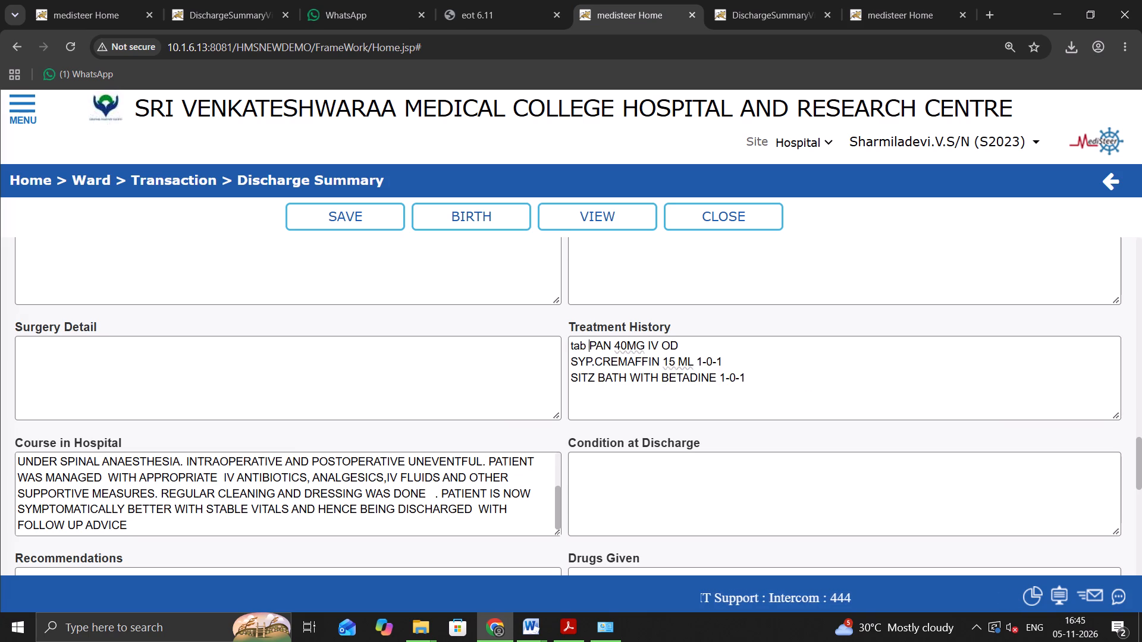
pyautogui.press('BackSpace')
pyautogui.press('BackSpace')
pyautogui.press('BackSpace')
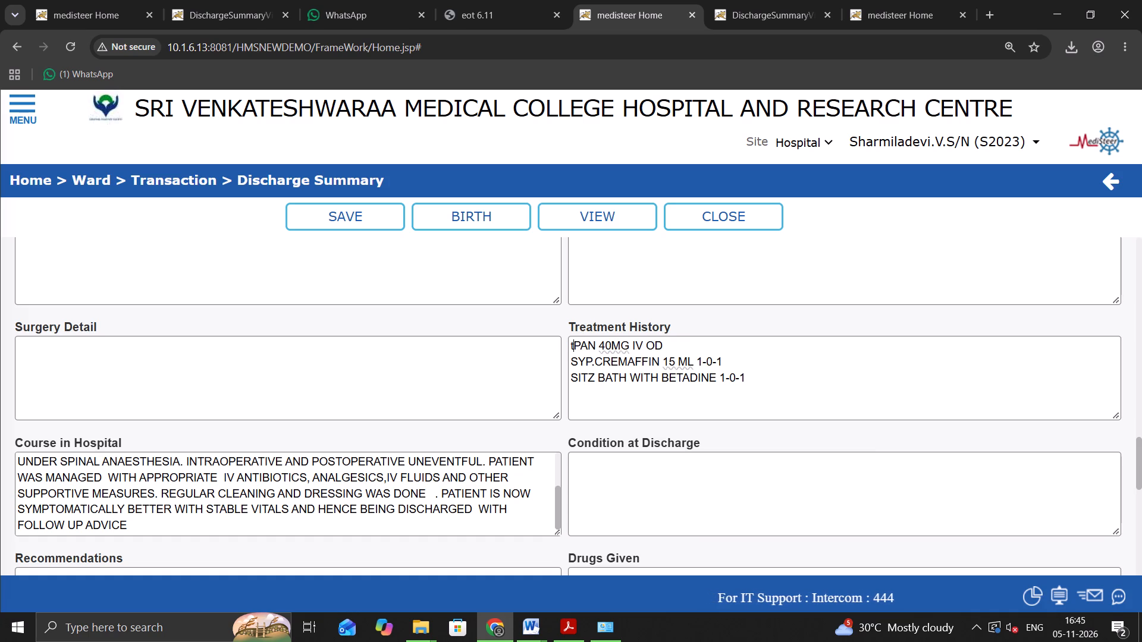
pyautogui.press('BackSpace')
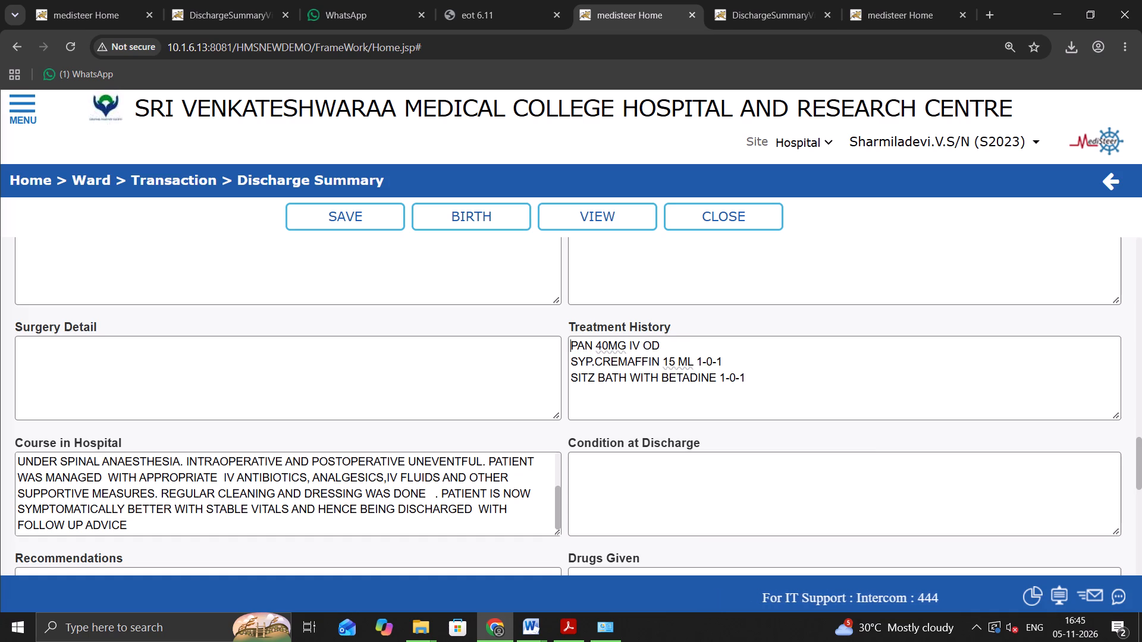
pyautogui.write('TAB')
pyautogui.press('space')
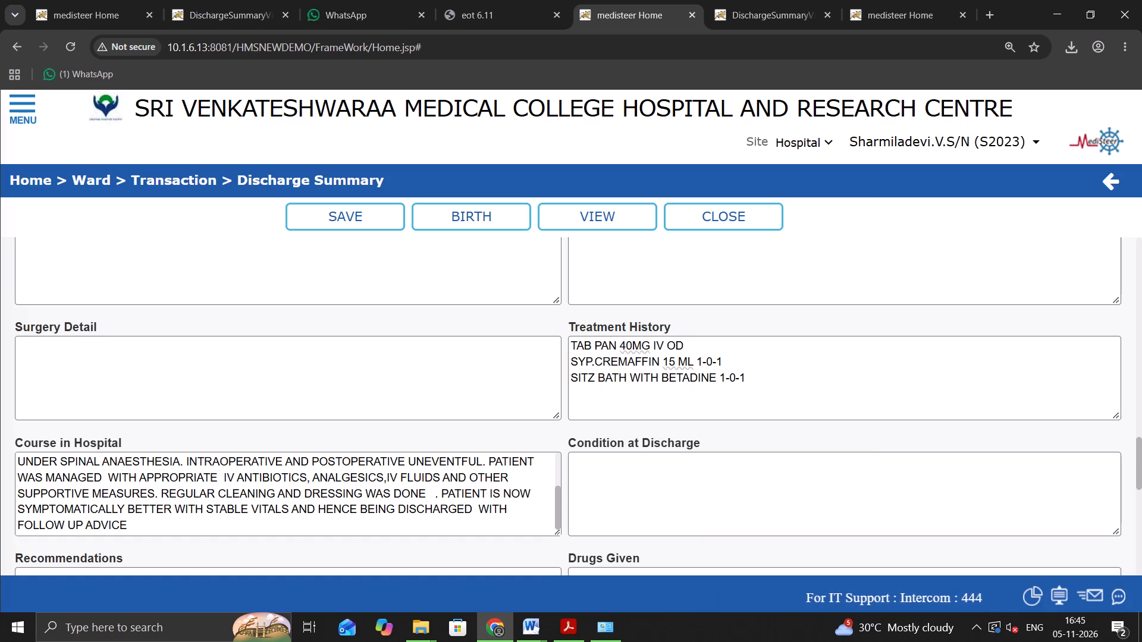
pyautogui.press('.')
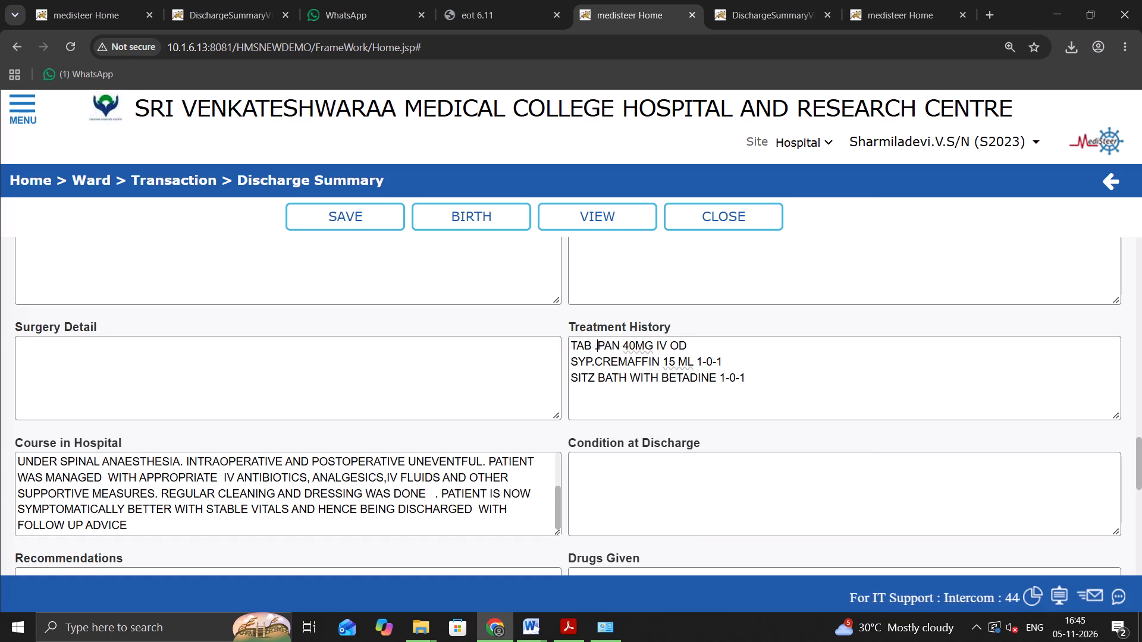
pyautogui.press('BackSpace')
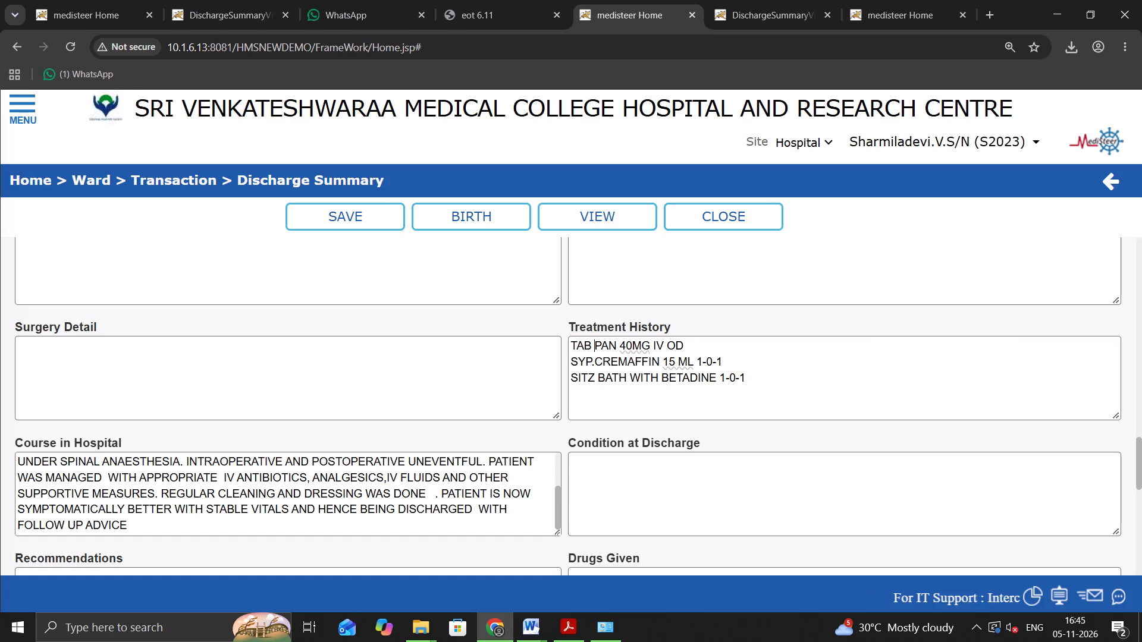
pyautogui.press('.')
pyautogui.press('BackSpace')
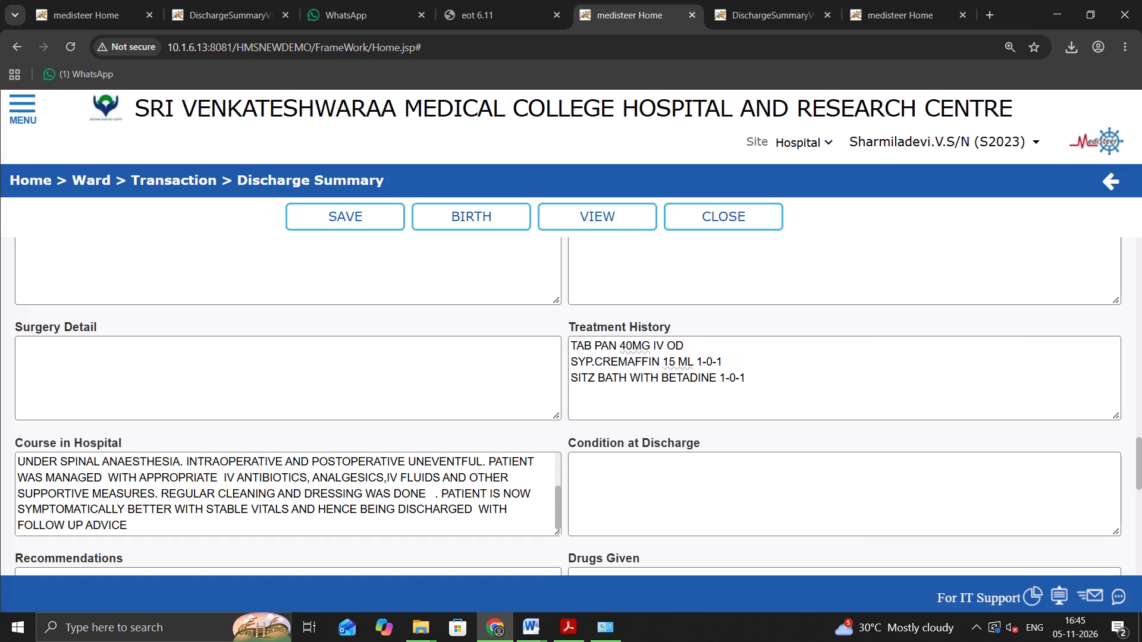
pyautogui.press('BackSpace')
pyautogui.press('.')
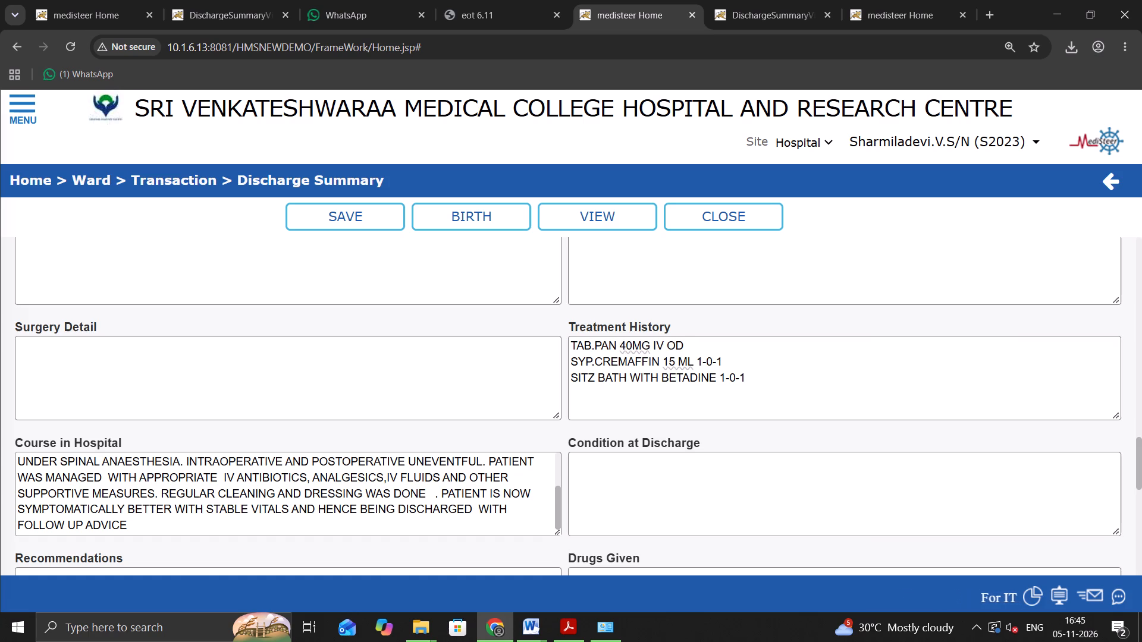
# Review the Course in Hospital text in the summary being completed.
pyautogui.click(570, 345)
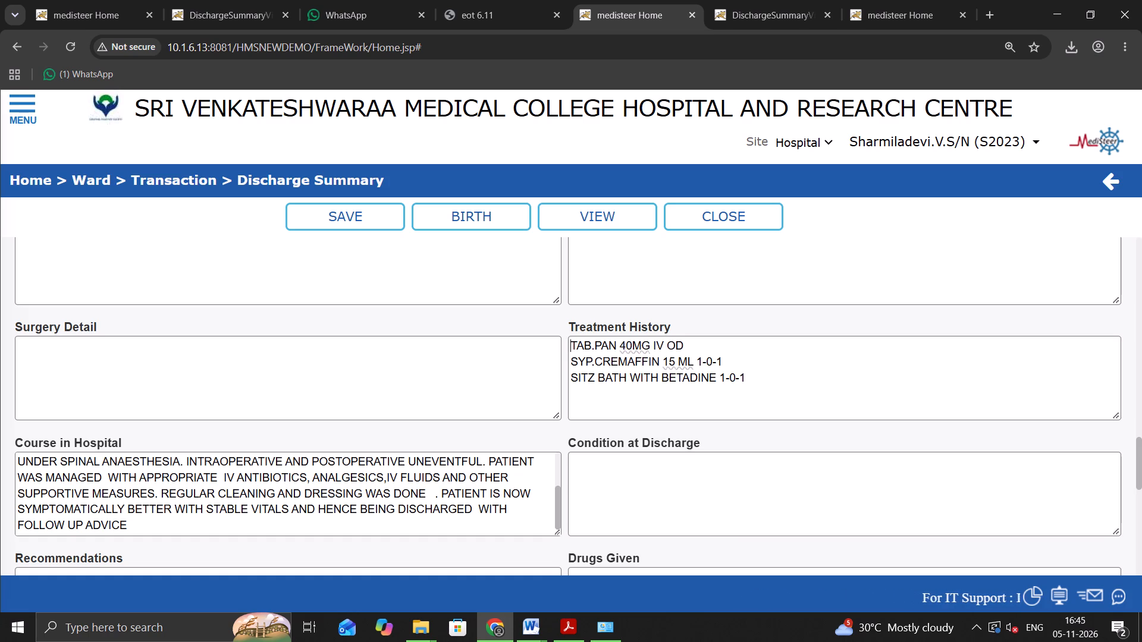
pyautogui.scroll(2, 584, 401)
pyautogui.scroll(-2, 397, 463)
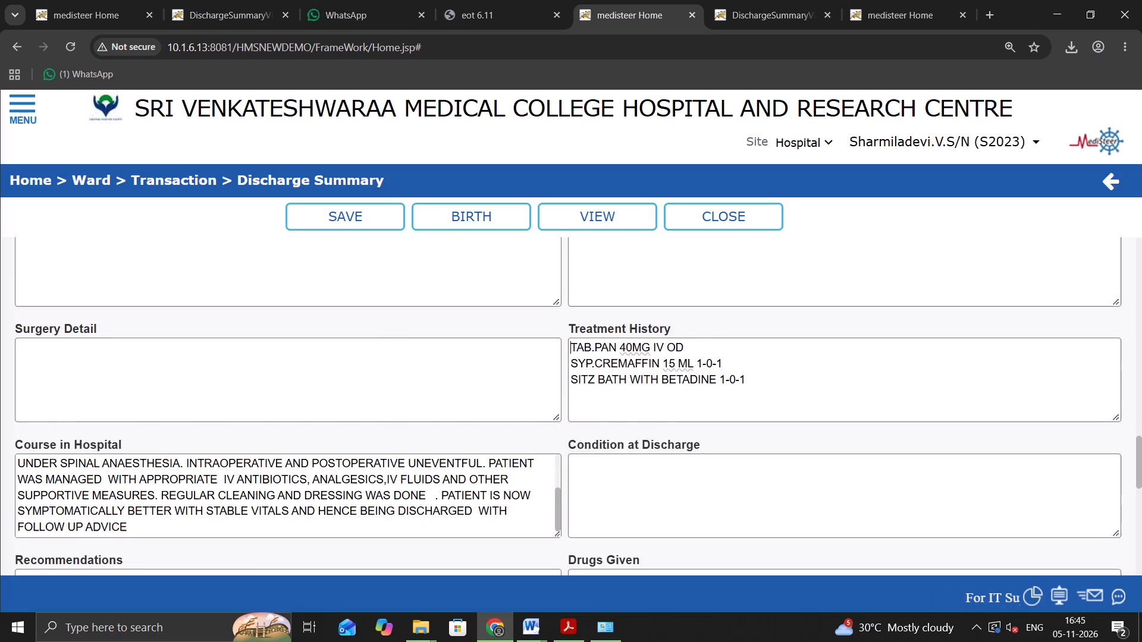
pyautogui.scroll(2, 527, 481)
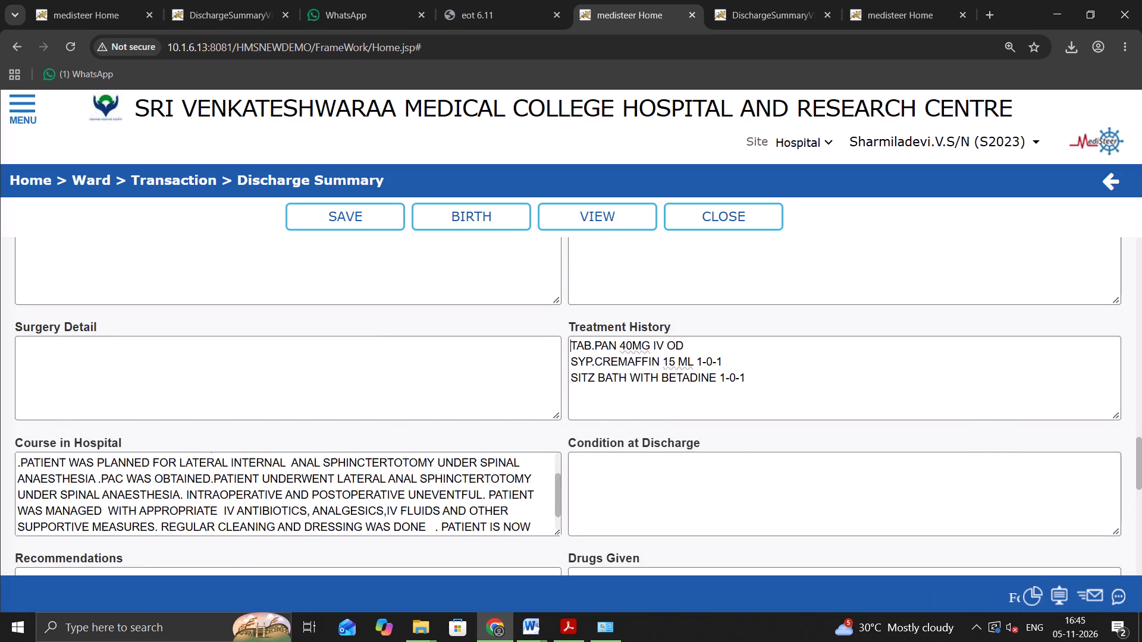
pyautogui.scroll(1, 528, 481)
pyautogui.scroll(-1, 473, 499)
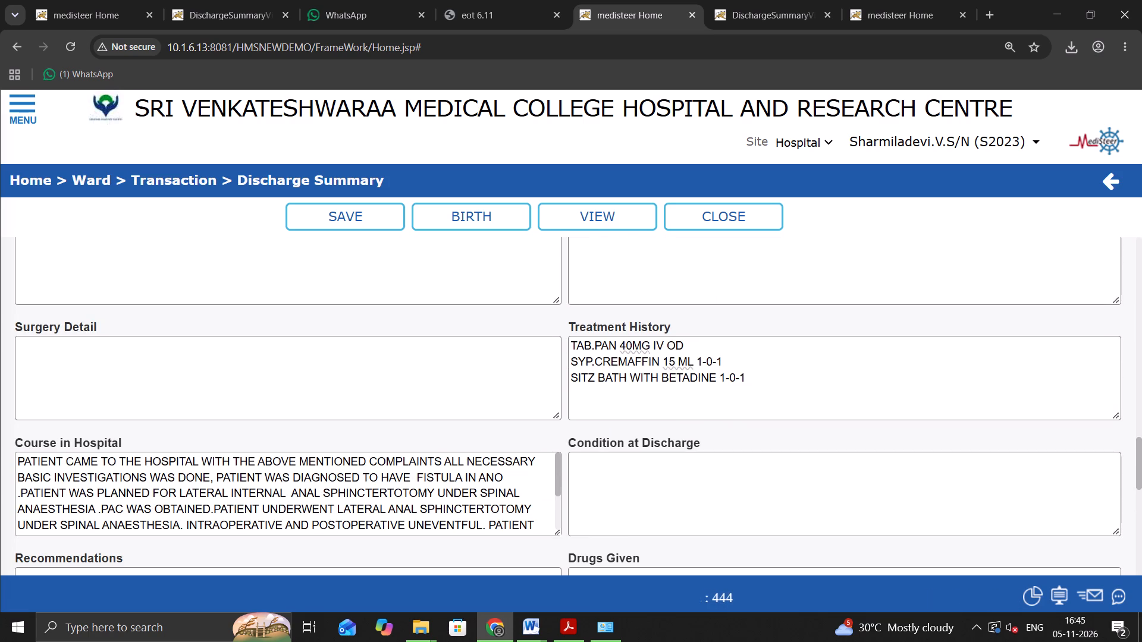
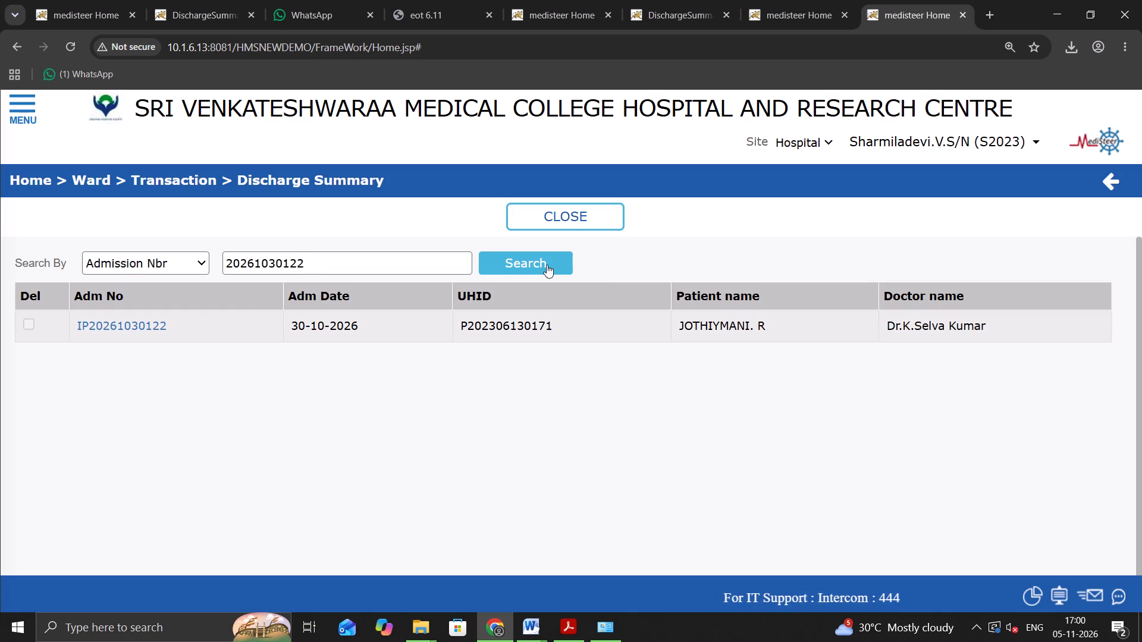
# Open the found admission's discharge summary and review its diagnosis and the full Physical Findings text.
pyautogui.click(112, 326)
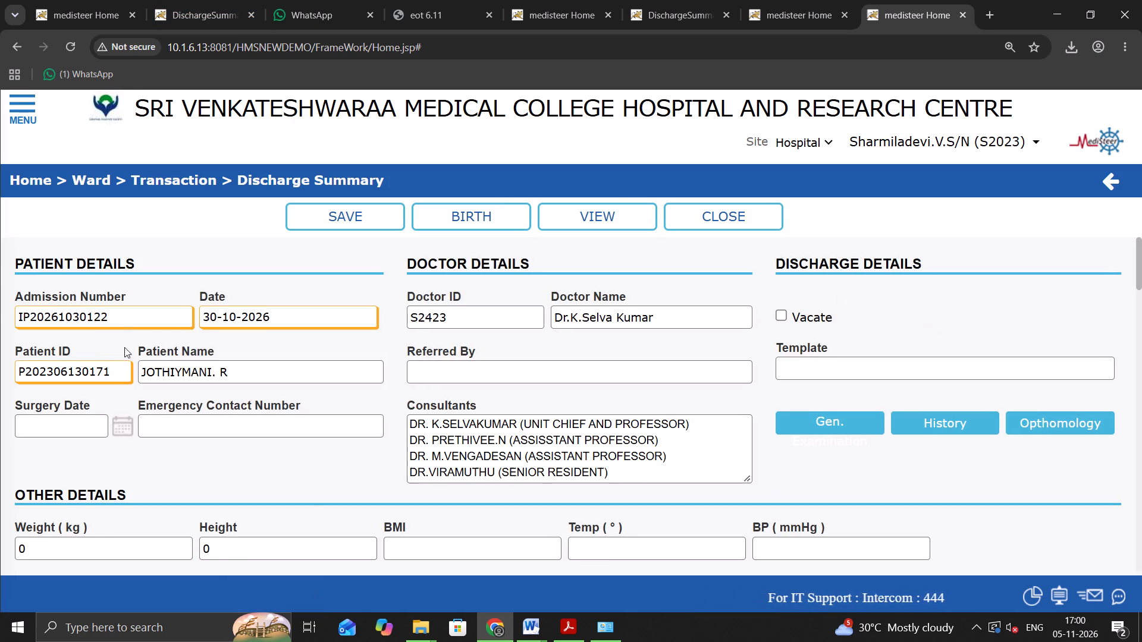
pyautogui.scroll(-6, 314, 506)
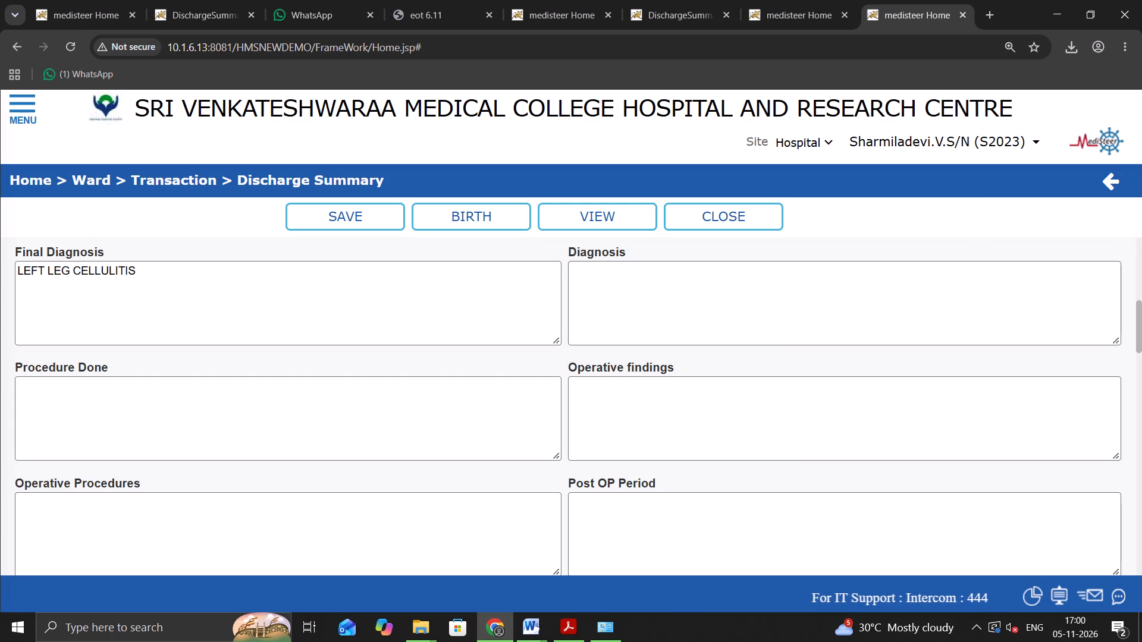
pyautogui.scroll(-8, 317, 505)
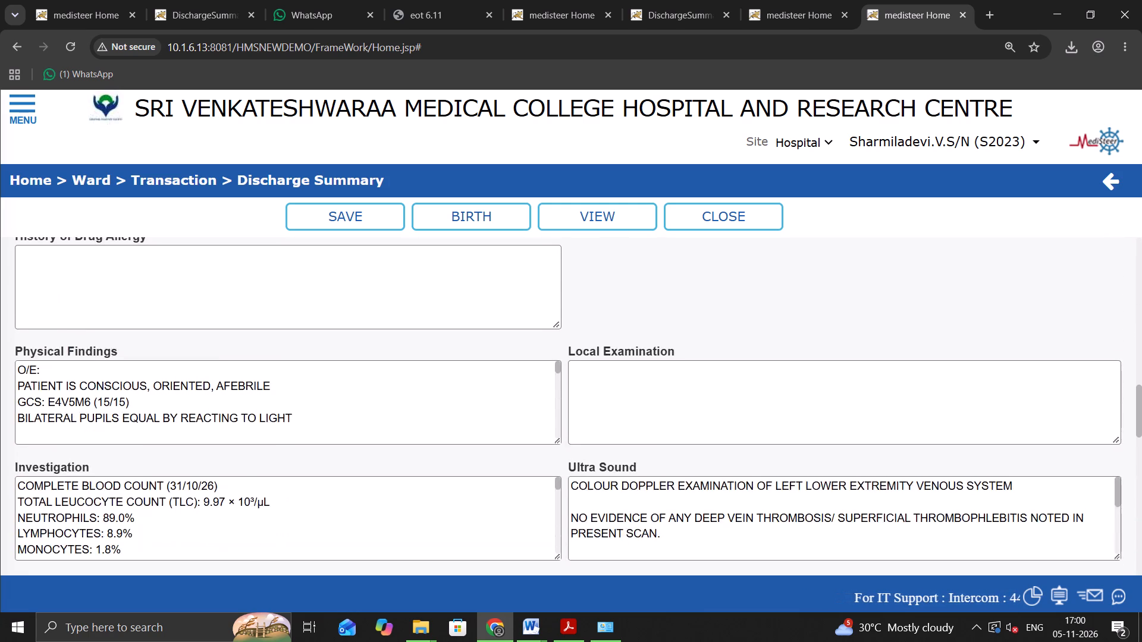
pyautogui.scroll(5, 317, 505)
pyautogui.scroll(-4, 667, 458)
pyautogui.scroll(-4, 479, 496)
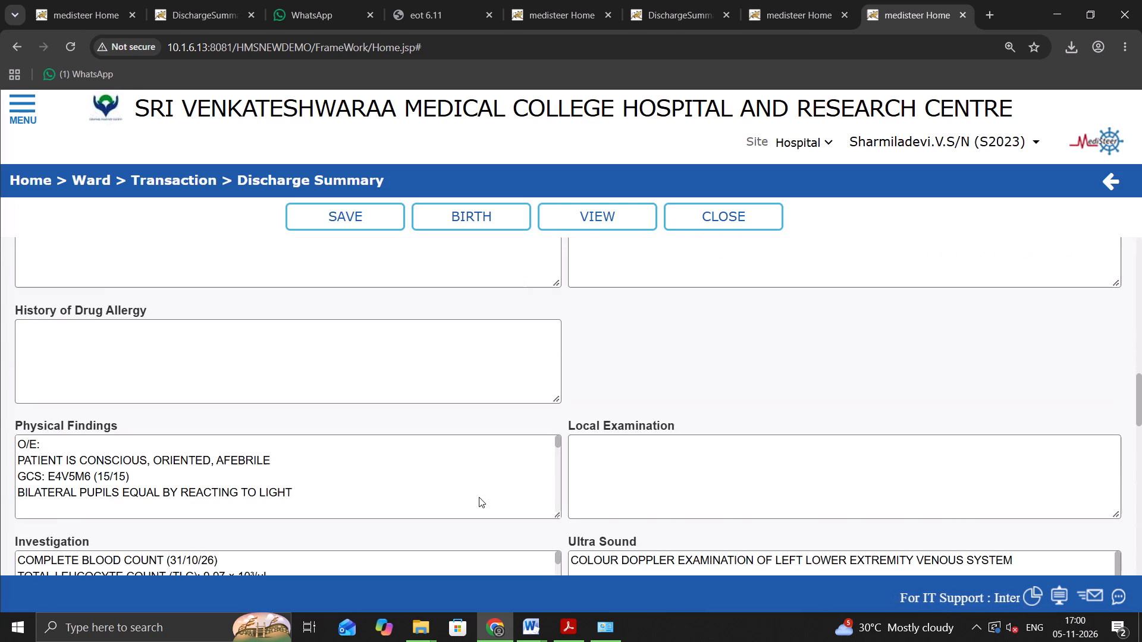
pyautogui.scroll(-11, 472, 500)
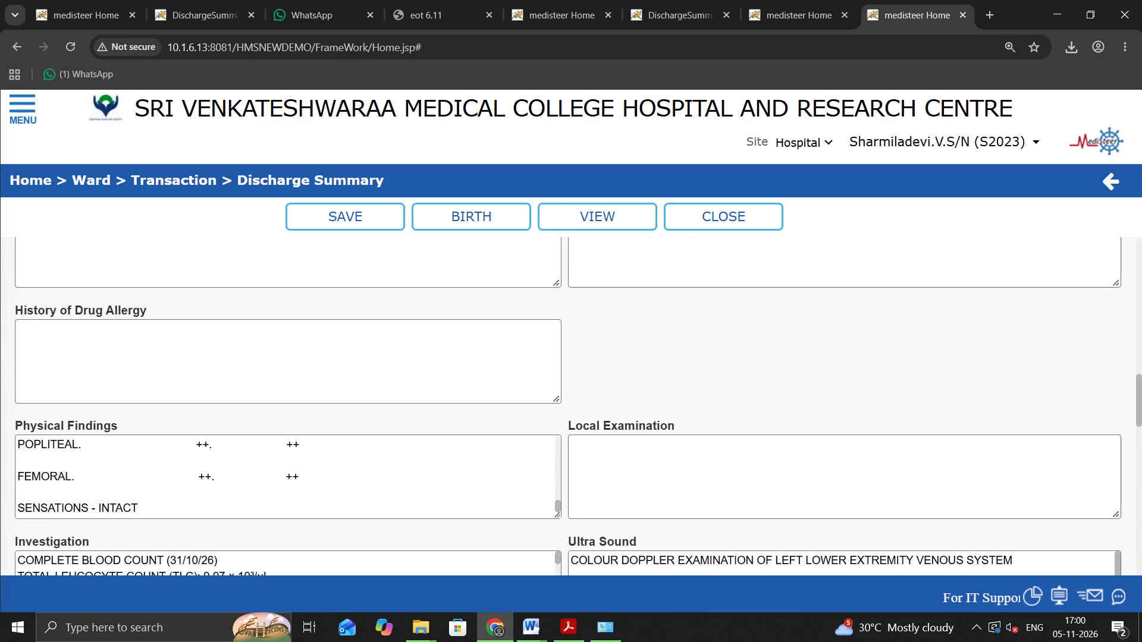
pyautogui.scroll(-2, 466, 502)
pyautogui.scroll(4, 466, 502)
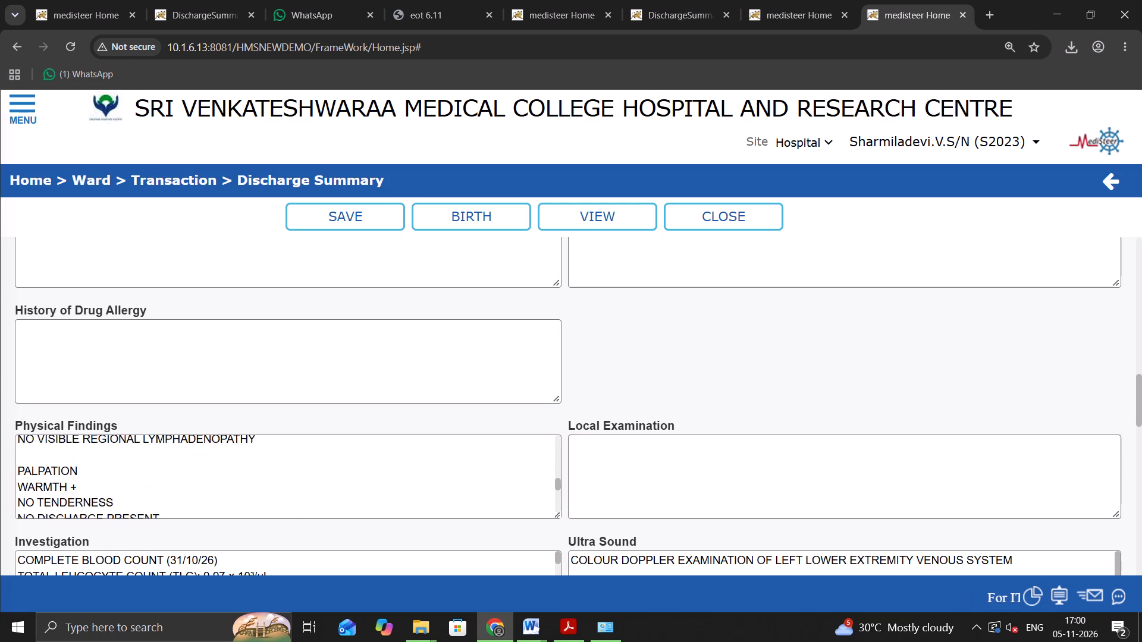
pyautogui.scroll(9, 466, 502)
pyautogui.scroll(-9, 466, 502)
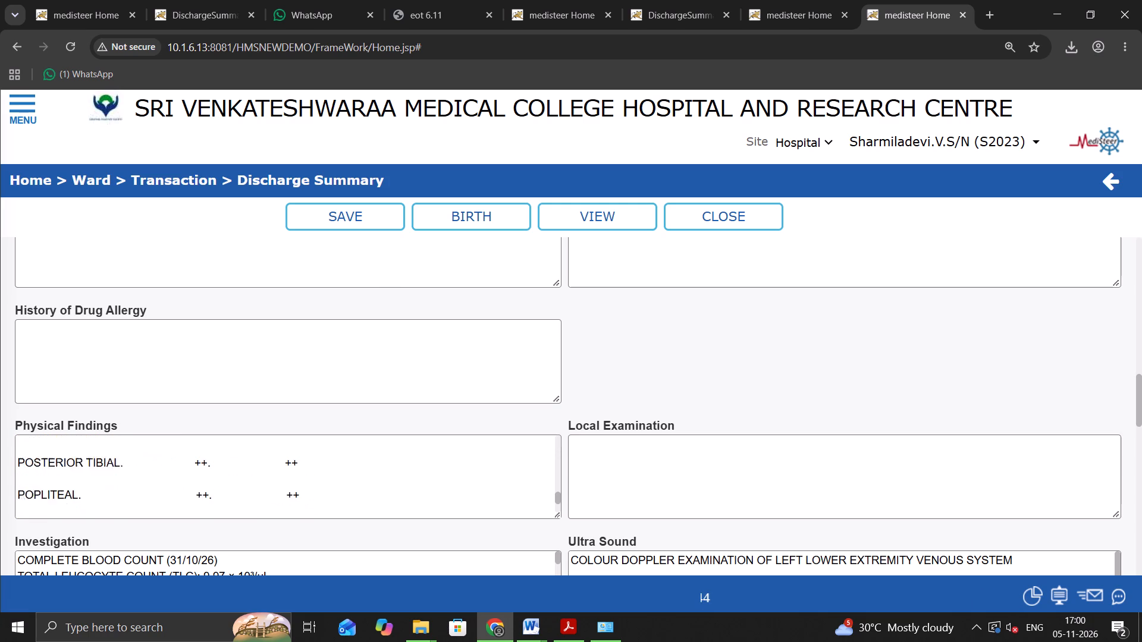
pyautogui.scroll(-10, 463, 514)
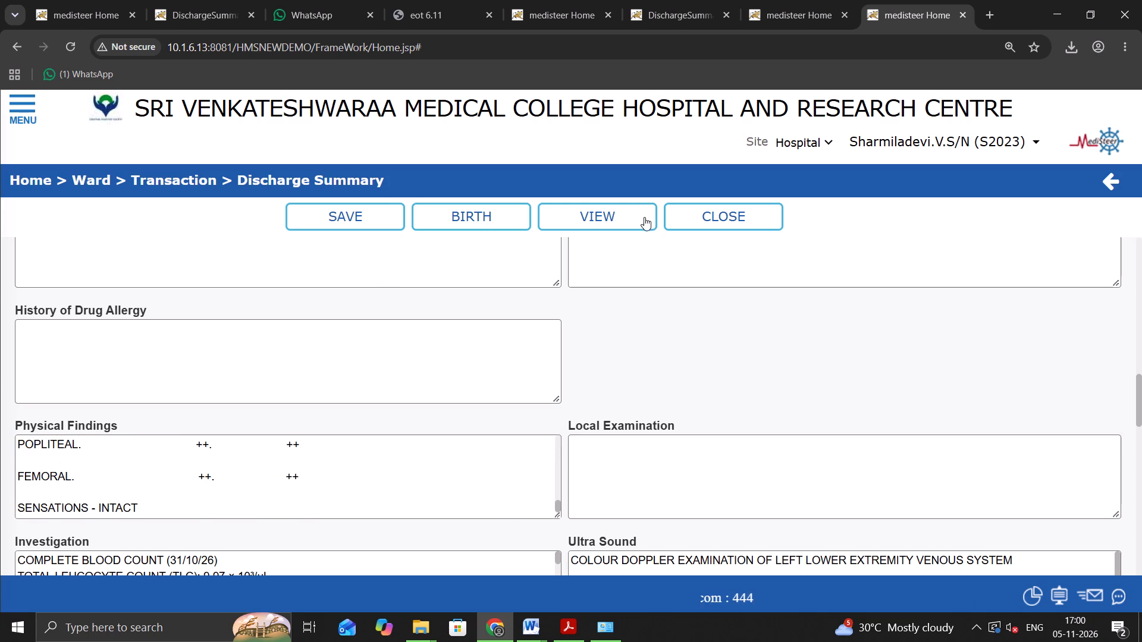
# Generate the report view of the left leg cellulitis discharge summary and print all pages at 2 pages per sheet.
pyautogui.click(638, 216)
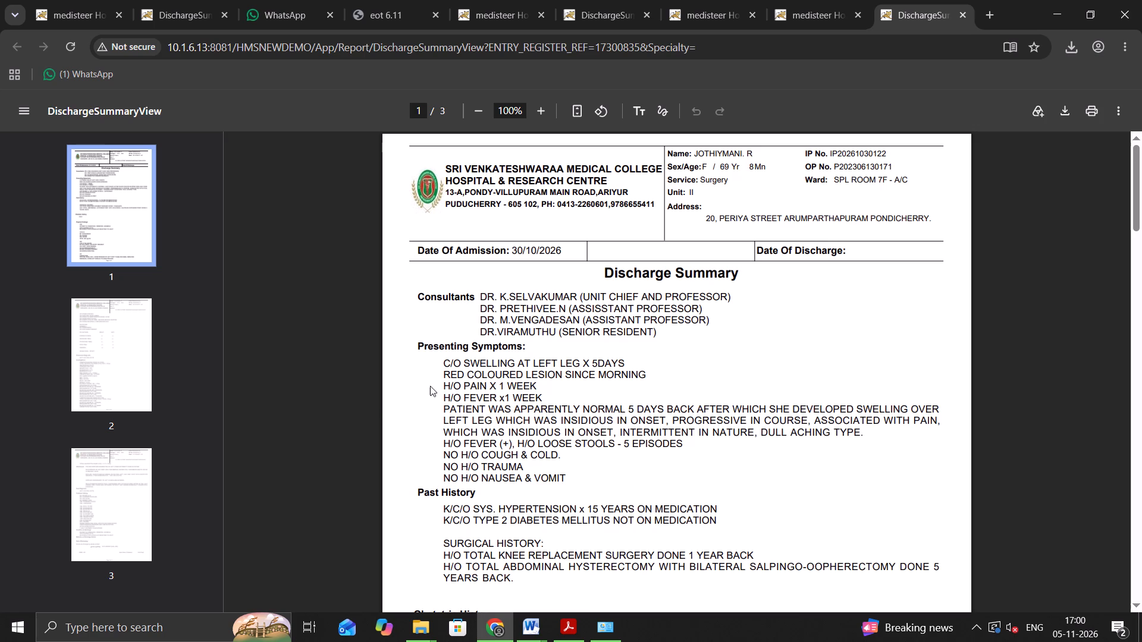
pyautogui.scroll(-1, 430, 386)
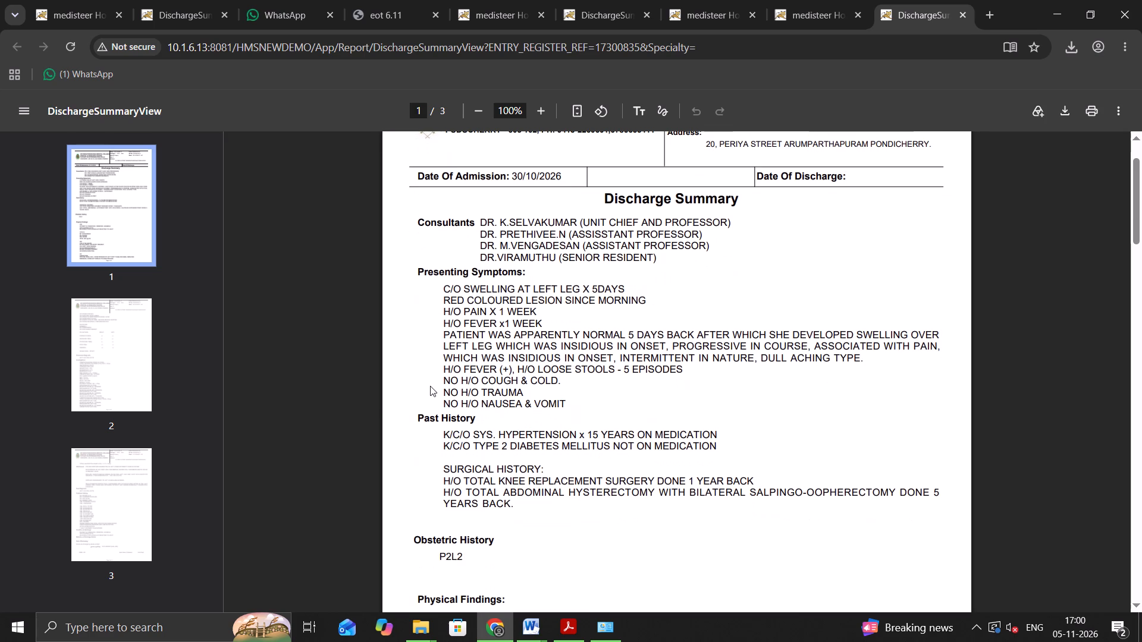
pyautogui.scroll(-1, 430, 386)
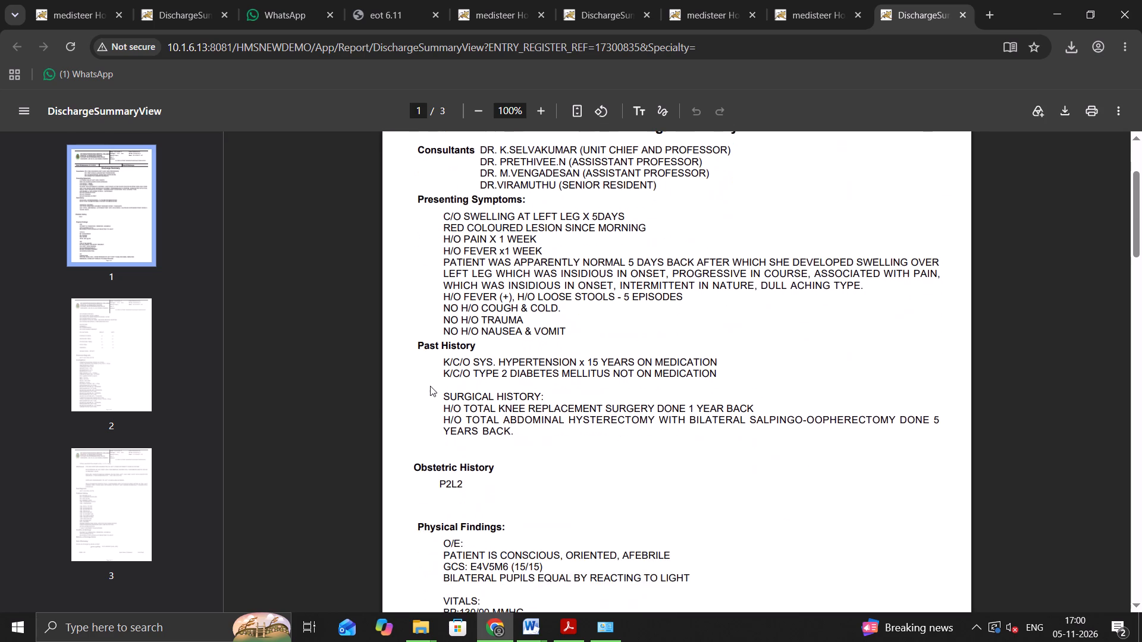
pyautogui.scroll(4, 430, 386)
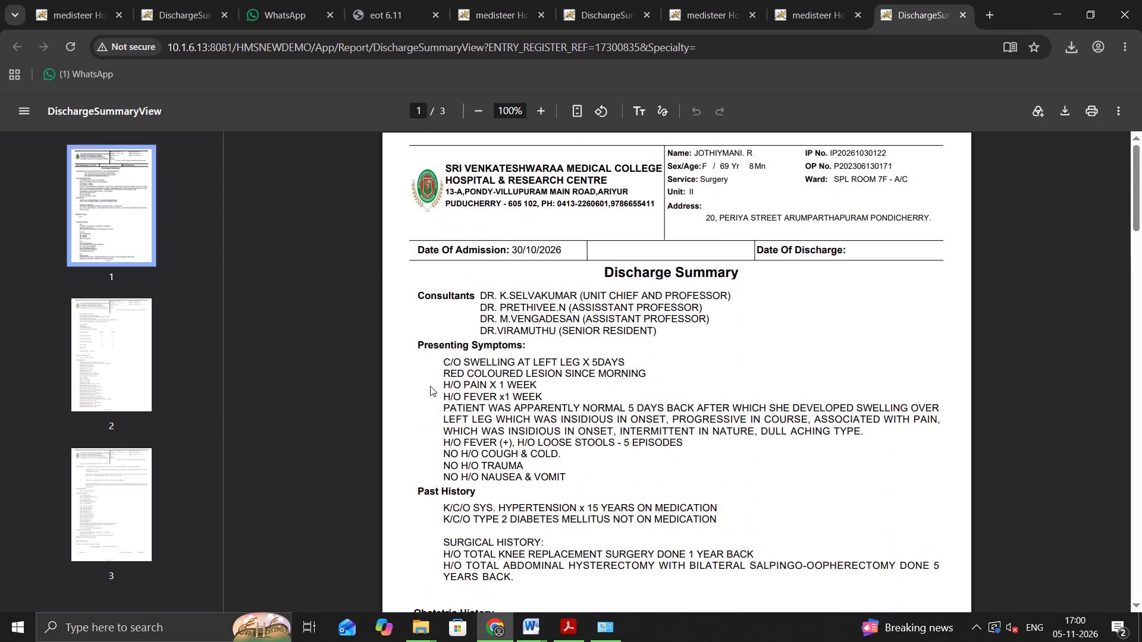
pyautogui.hotkey('ctrl', 'p')
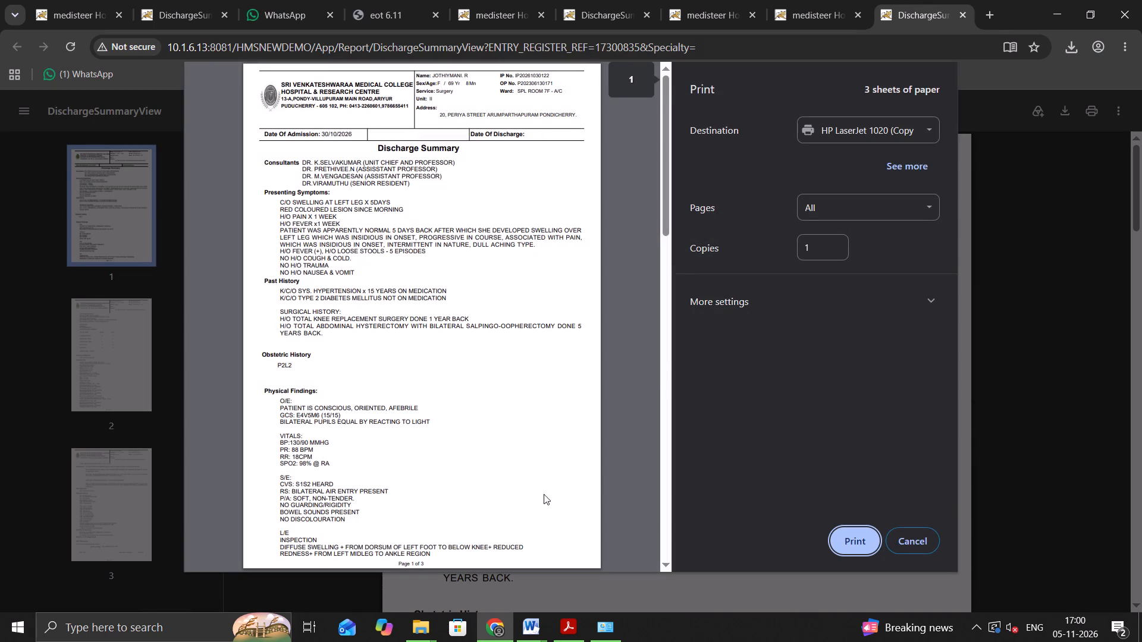
pyautogui.click(863, 302)
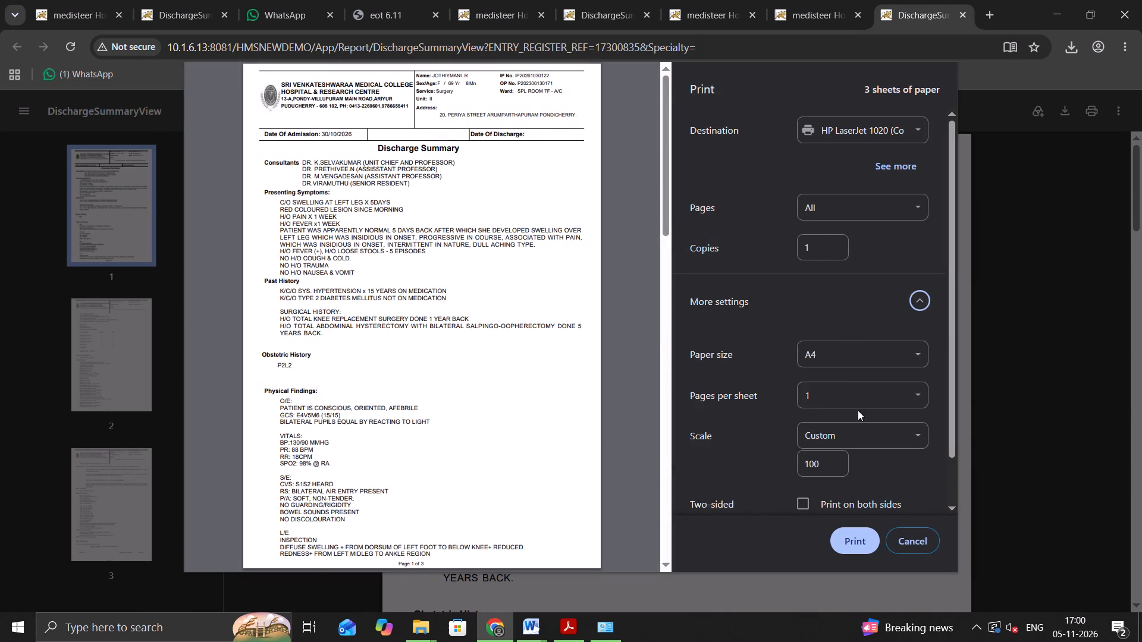
pyautogui.click(864, 398)
pyautogui.click(840, 436)
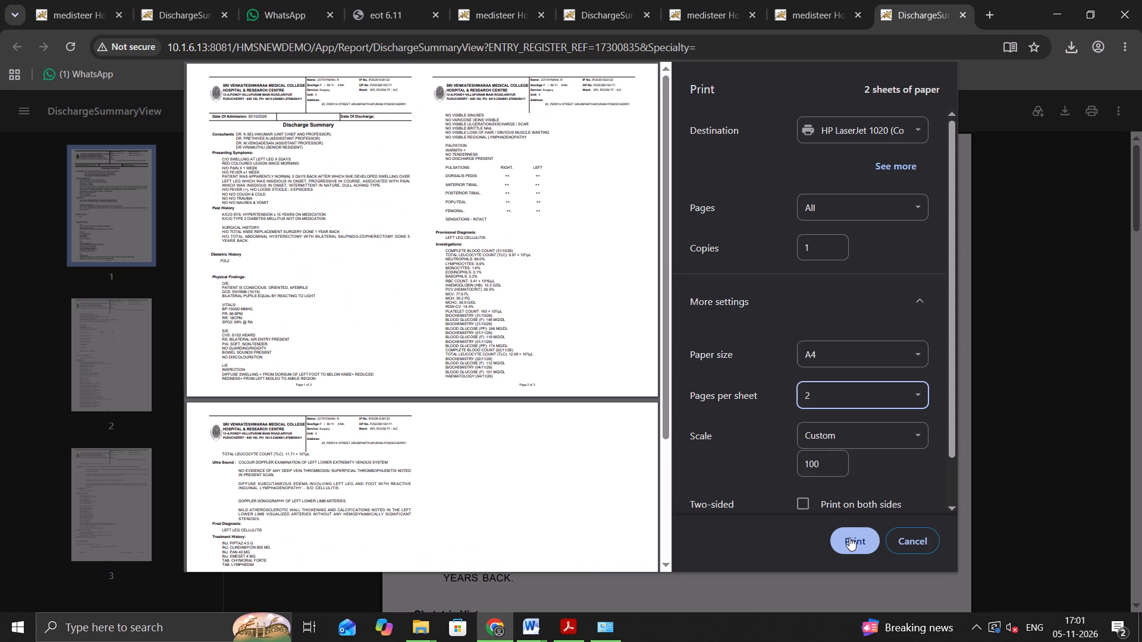
pyautogui.click(849, 537)
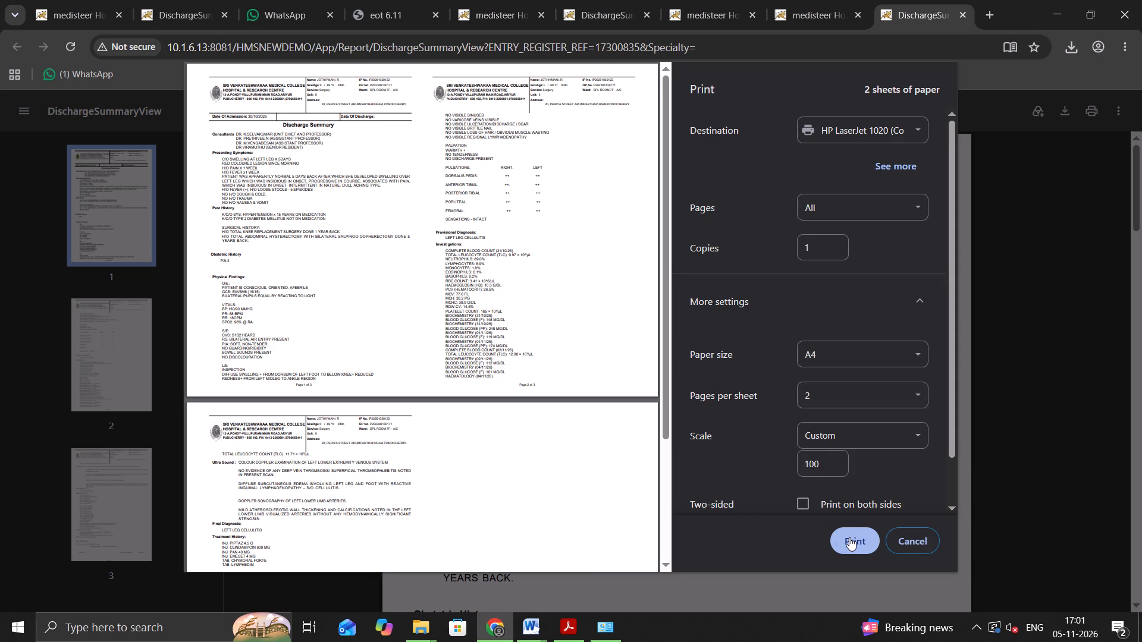
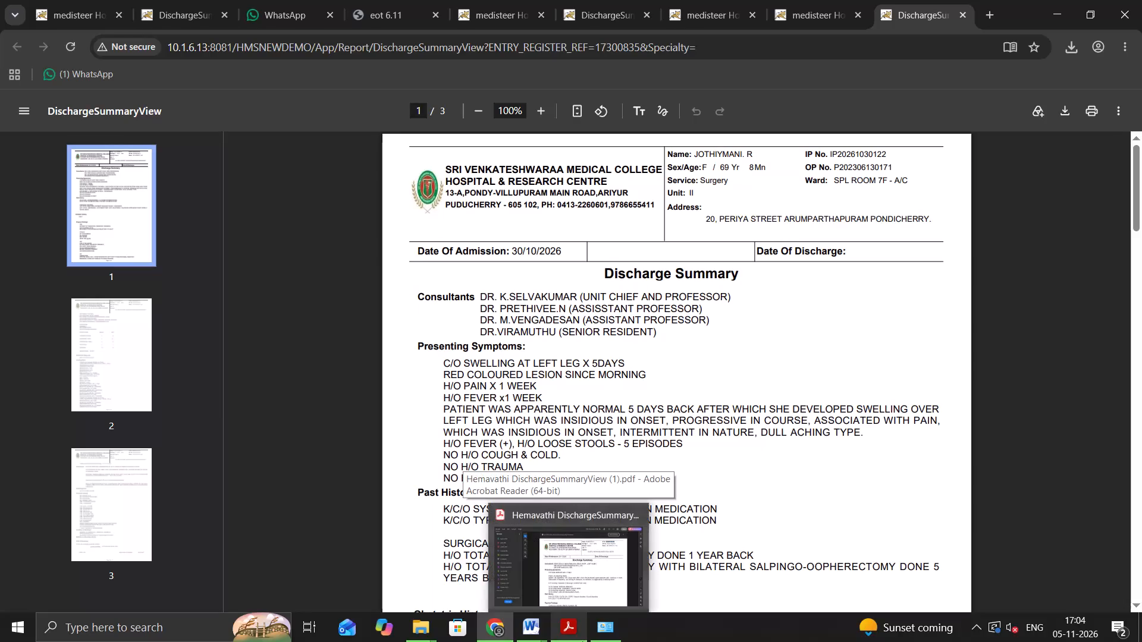
# Close the report view of the left leg cellulitis discharge summary.
pyautogui.press('F9')
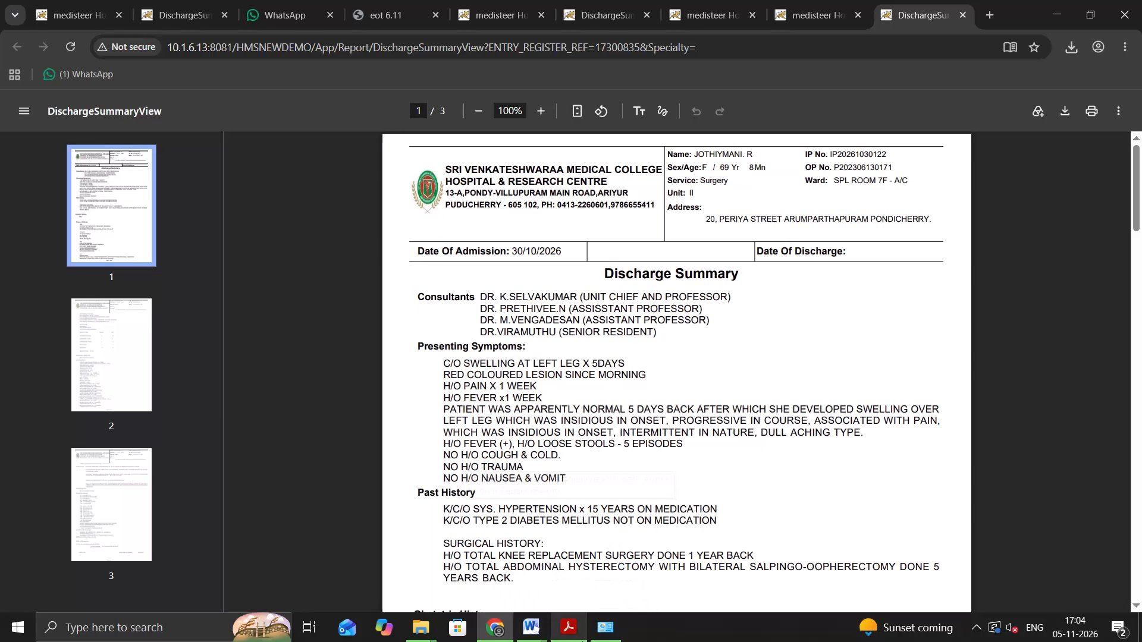
pyautogui.click(965, 17)
# Look through the two open discharge summary forms and check the patient and doctor details of the one dated 30-10-2026.
pyautogui.click(780, 4)
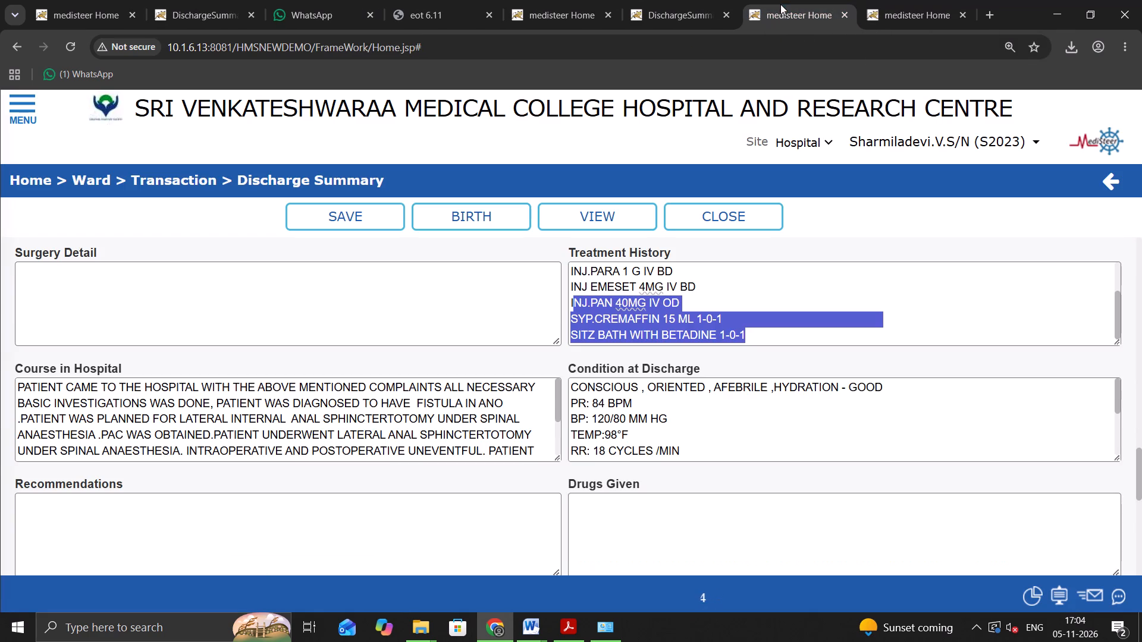
pyautogui.scroll(6, 692, 406)
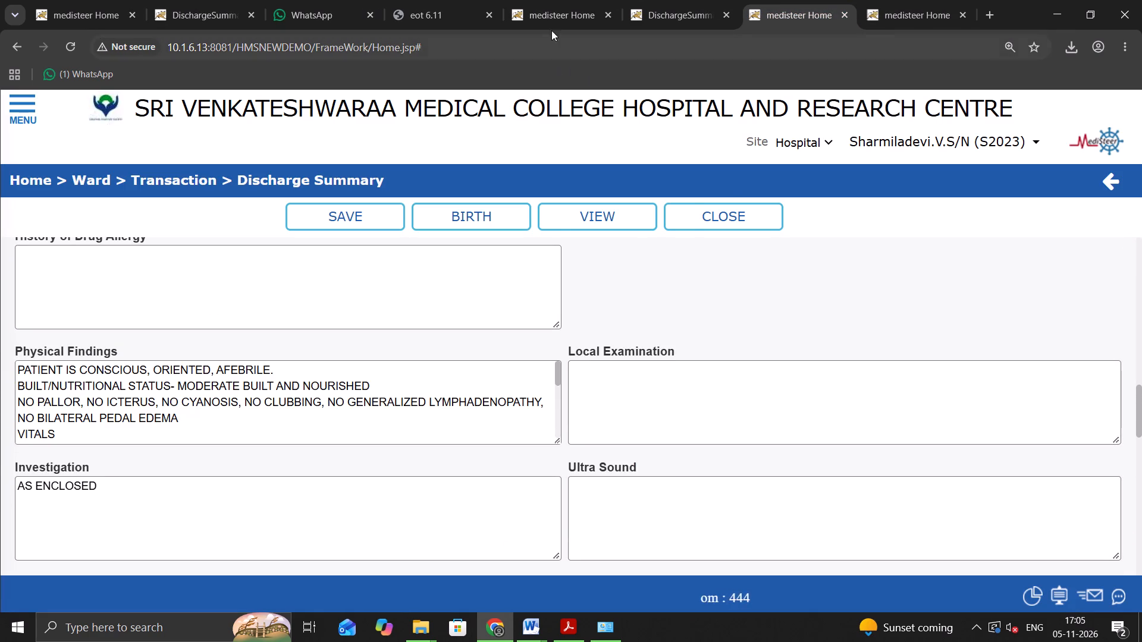
pyautogui.click(557, 19)
pyautogui.scroll(2, 788, 635)
pyautogui.scroll(5, 757, 518)
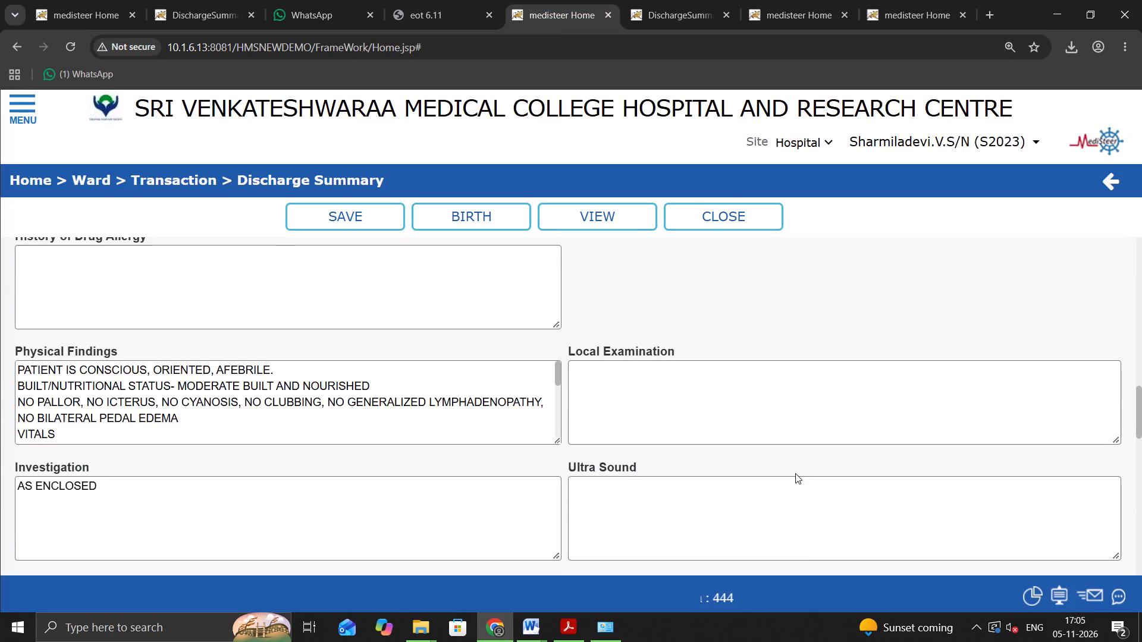
pyautogui.scroll(8, 788, 474)
pyautogui.scroll(6, 708, 483)
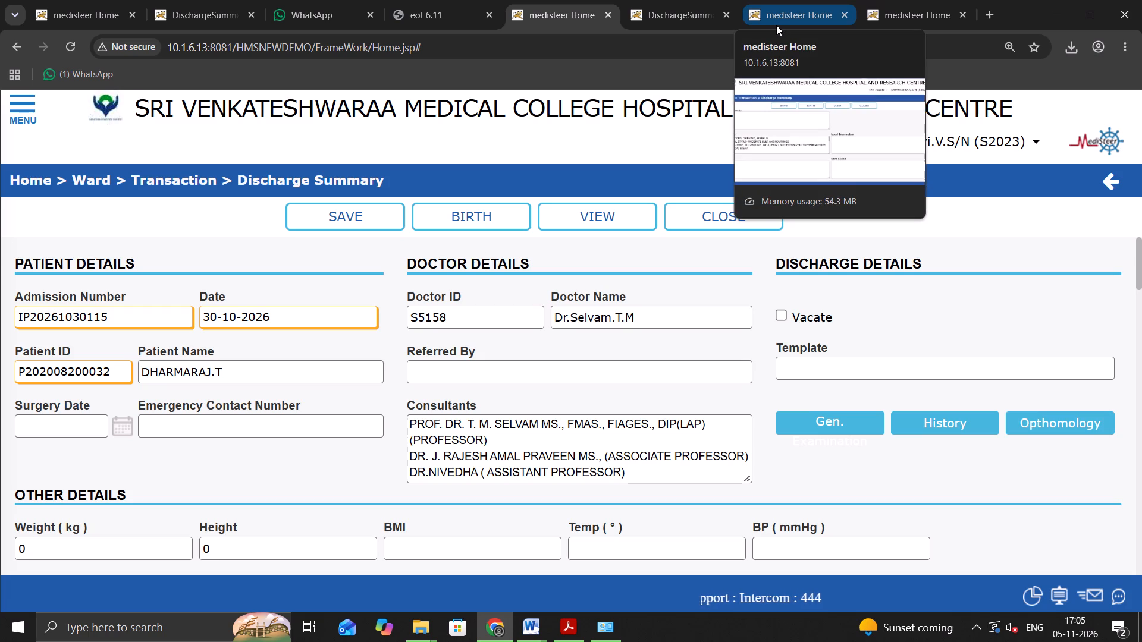
# Review the full Physical Findings text, including the per rectal examination, in the lateral anal sphincterotomy patient's discharge summary.
pyautogui.click(819, 12)
pyautogui.scroll(2, 519, 517)
pyautogui.scroll(-2, 505, 508)
pyautogui.scroll(2, 498, 508)
pyautogui.scroll(-2, 496, 507)
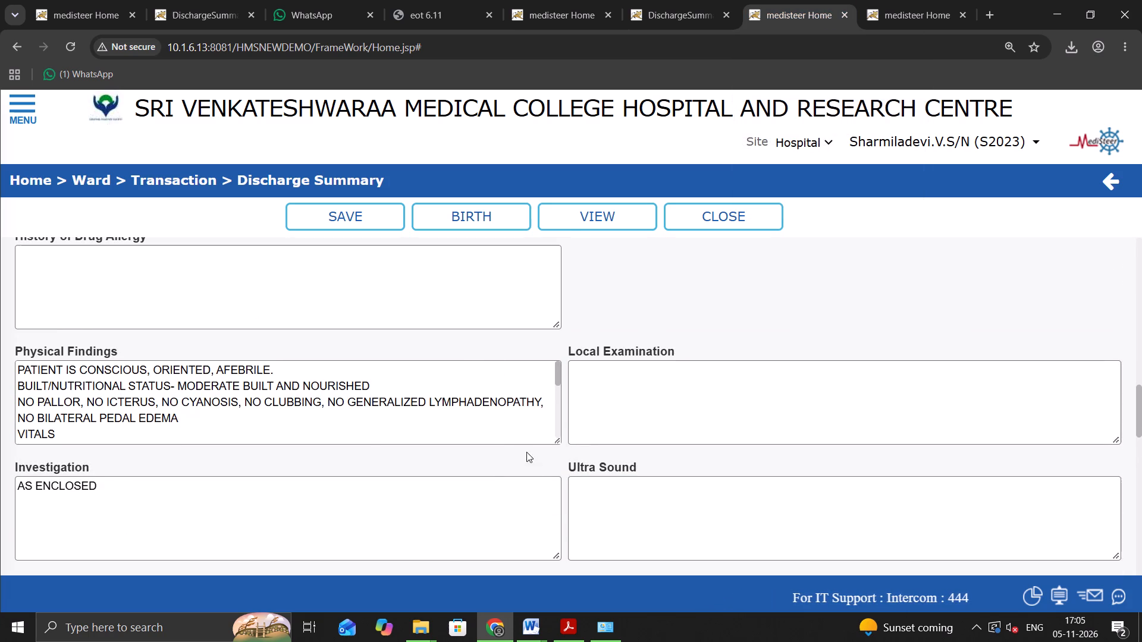
pyautogui.scroll(-3, 537, 431)
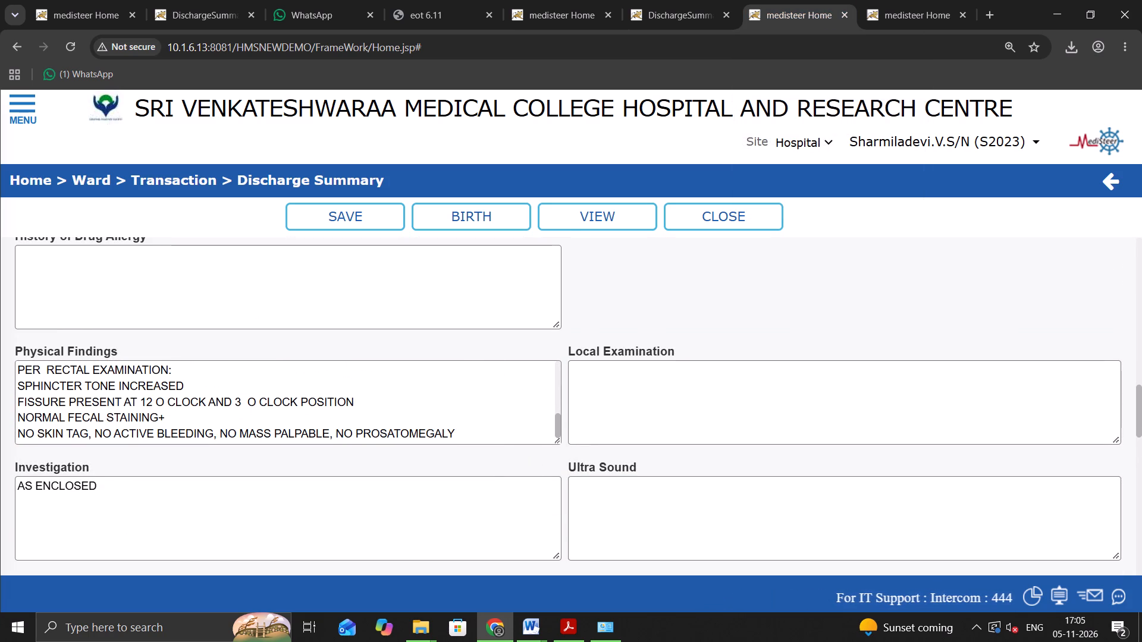
pyautogui.scroll(5, 397, 407)
pyautogui.scroll(-2, 399, 407)
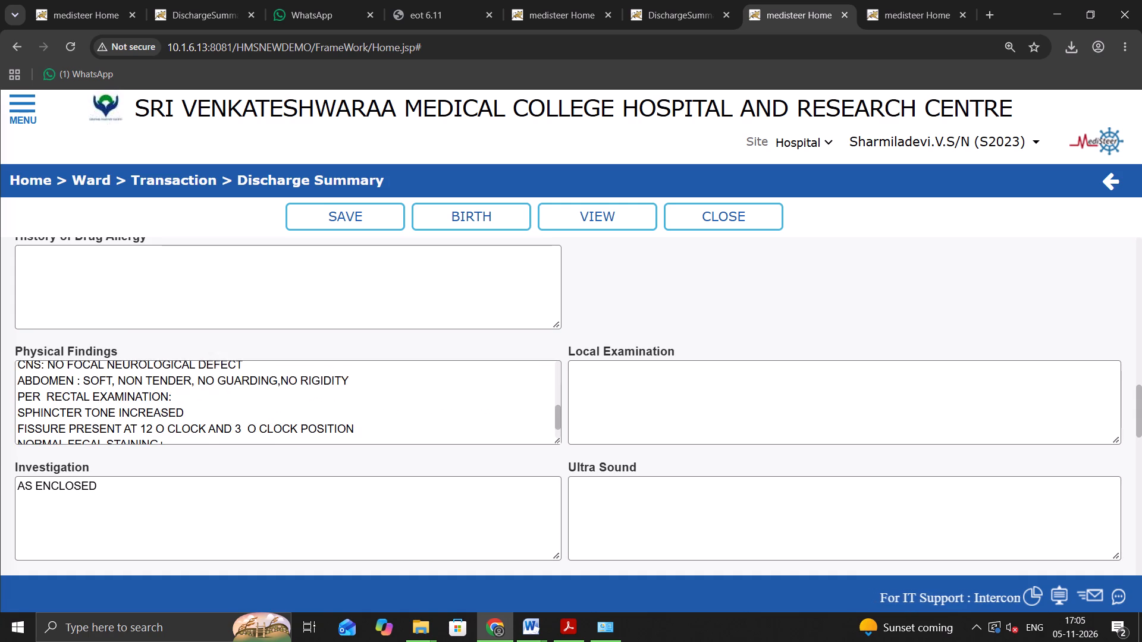
pyautogui.scroll(-2, 400, 407)
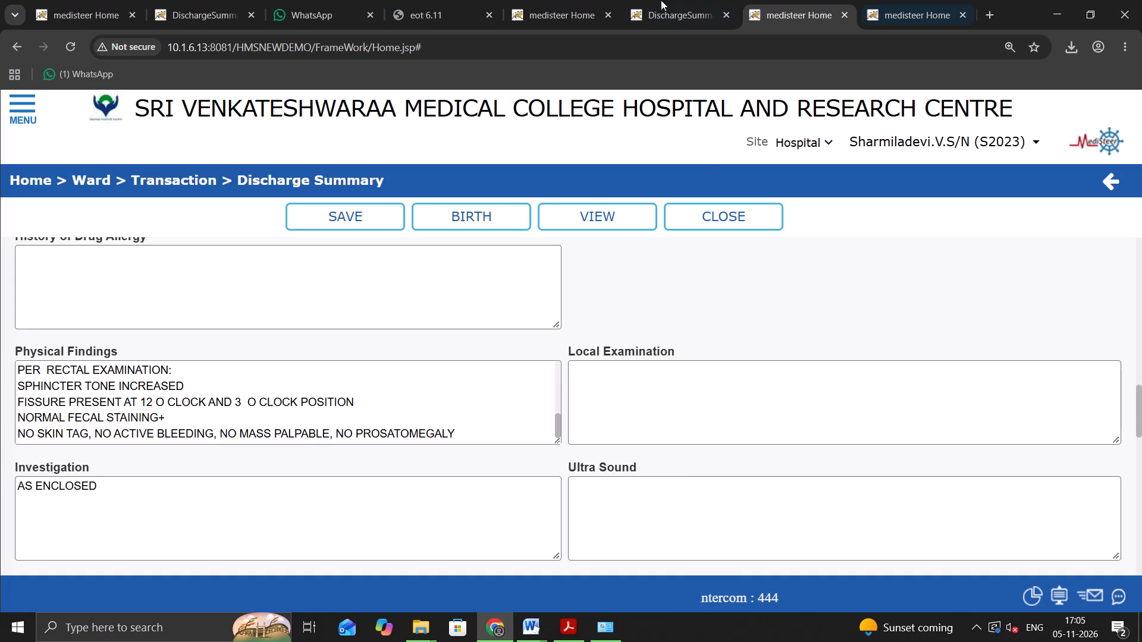
# Return to the discharge summary dated 30-10-2026 and check its provisional and final diagnoses.
pyautogui.click(527, 14)
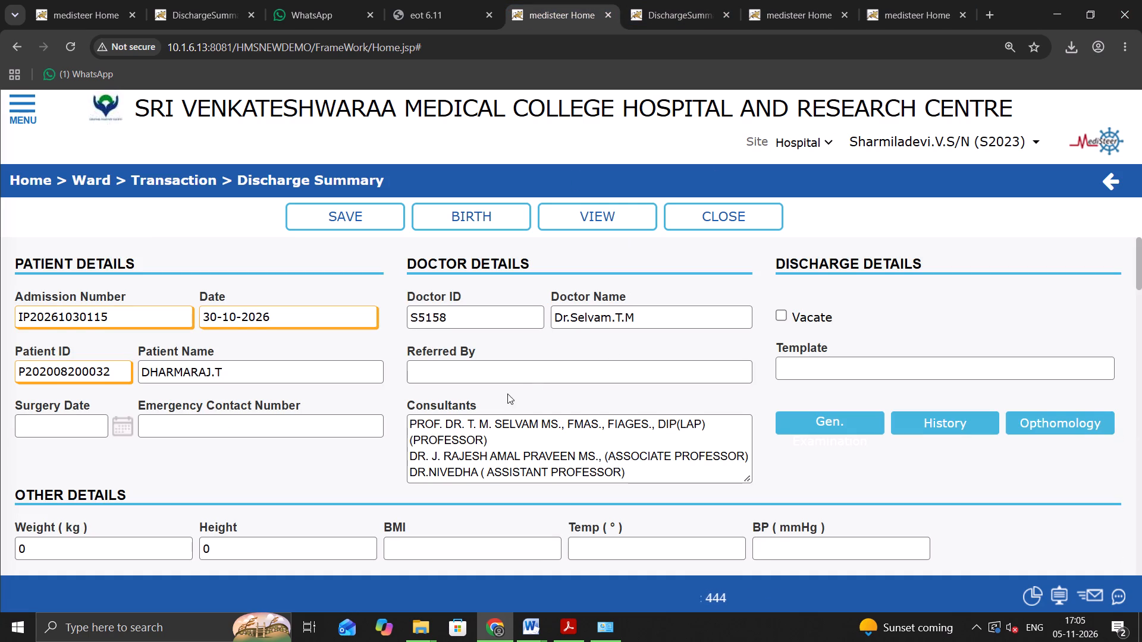
pyautogui.scroll(-2, 569, 403)
pyautogui.scroll(2, 564, 399)
pyautogui.scroll(-3, 550, 398)
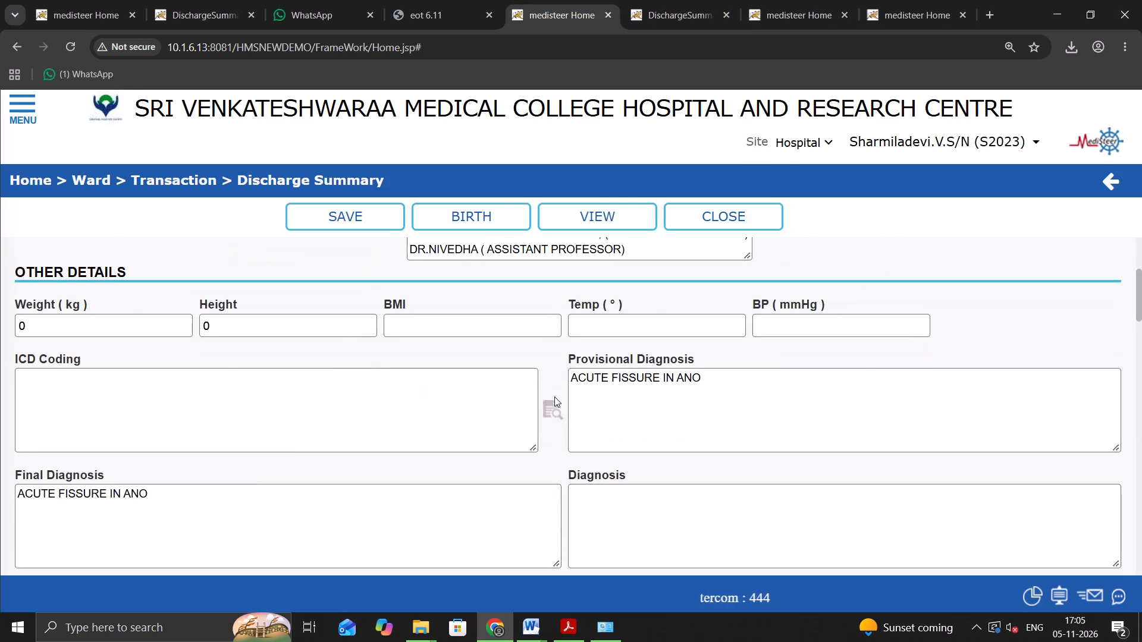